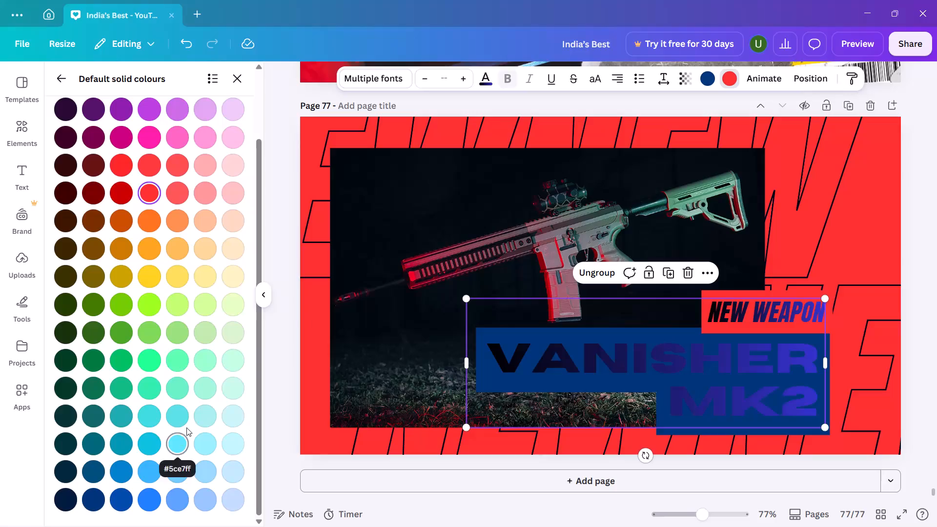
Change the background effect behind the NEW WEAPON text from red to a light mint green.
{"action": "left_click", "coordinate": [181, 359]}
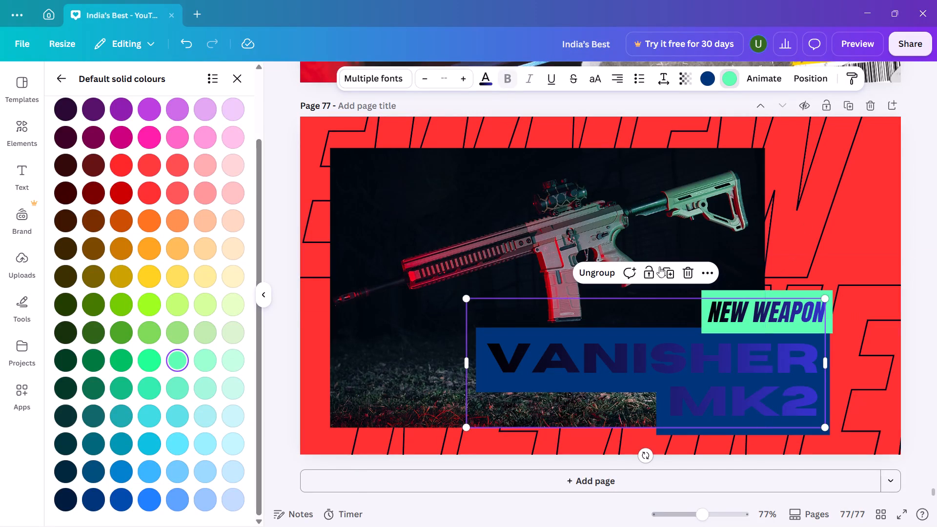
Set the background effect behind the VANISHER MK2 title to a pale mint green from the default solid colours.
{"action": "left_click", "coordinate": [701, 74]}
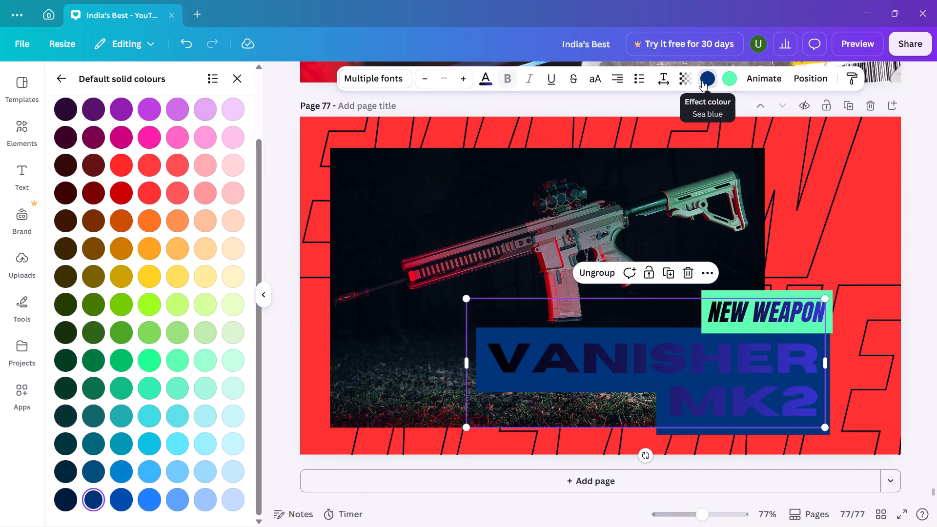
{"action": "left_click", "coordinate": [708, 77]}
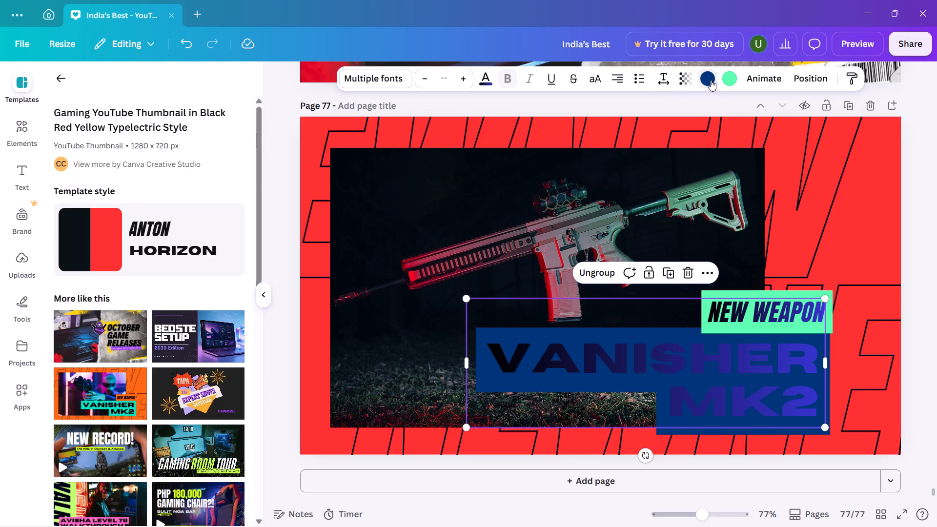
{"action": "left_click", "coordinate": [708, 74]}
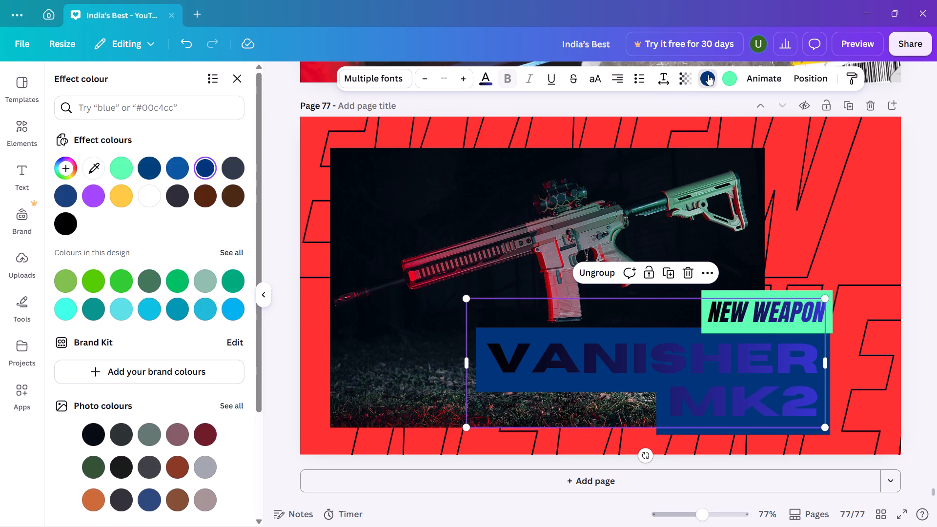
{"action": "scroll", "coordinate": [182, 358], "scroll_direction": "down", "scroll_amount": 4}
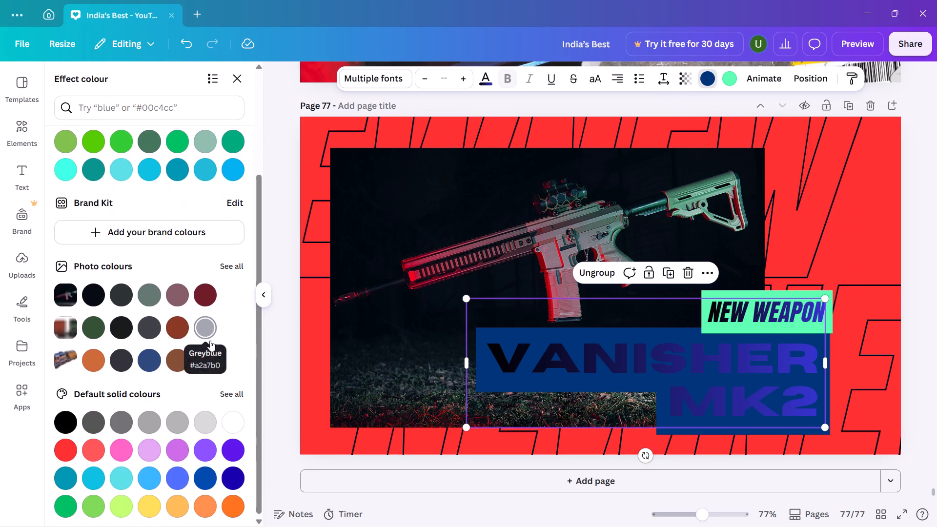
{"action": "left_click", "coordinate": [226, 389]}
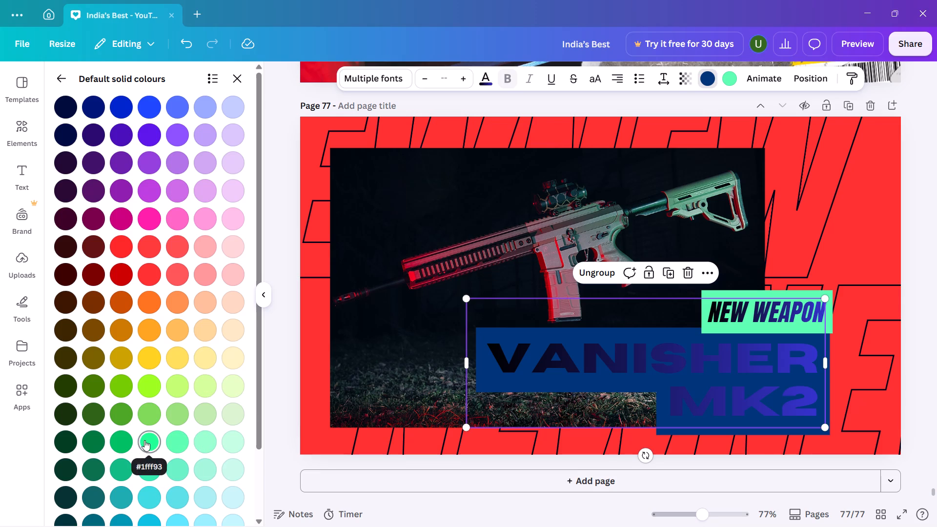
{"action": "left_click", "coordinate": [206, 438]}
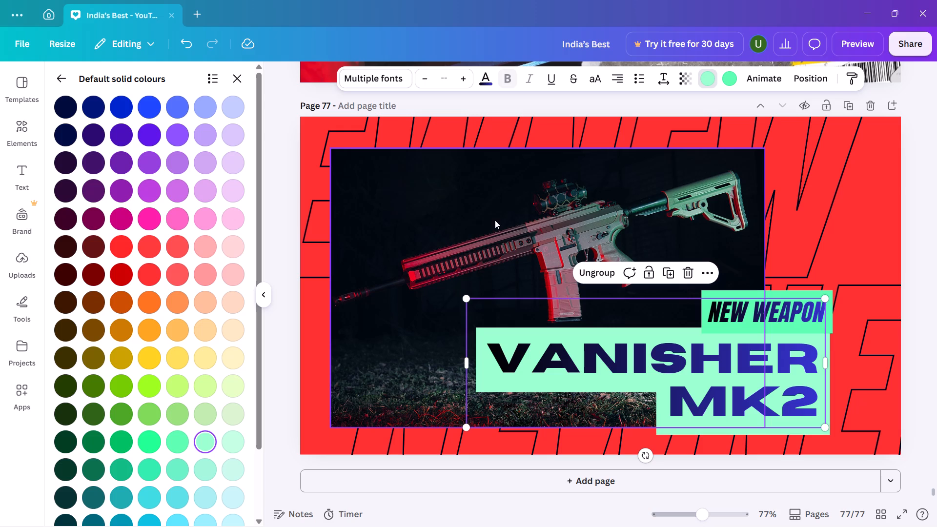
Shift the rifle photo slightly left and down, towards the left edge of page 77.
{"action": "left_click_drag", "start_coordinate": [428, 216], "coordinate": [416, 218]}
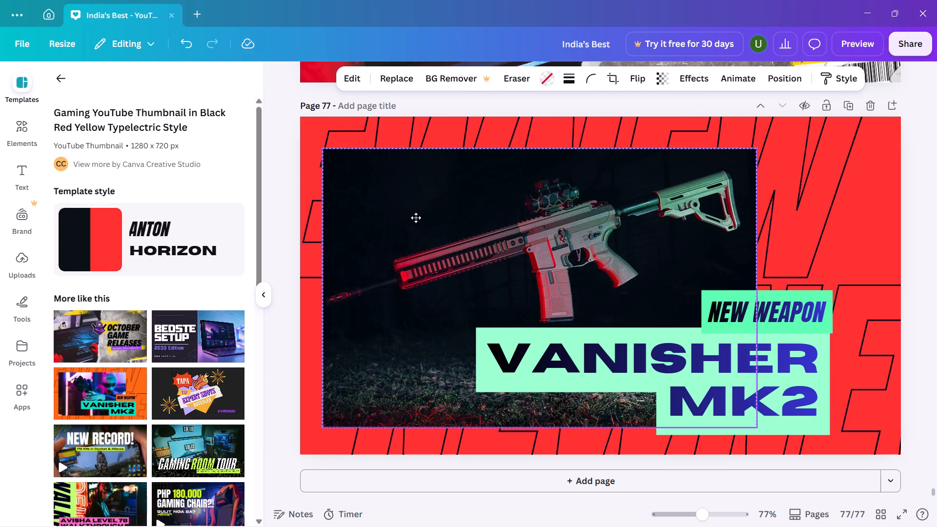
{"action": "left_click_drag", "start_coordinate": [416, 218], "coordinate": [414, 218]}
{"action": "left_click", "coordinate": [446, 215]}
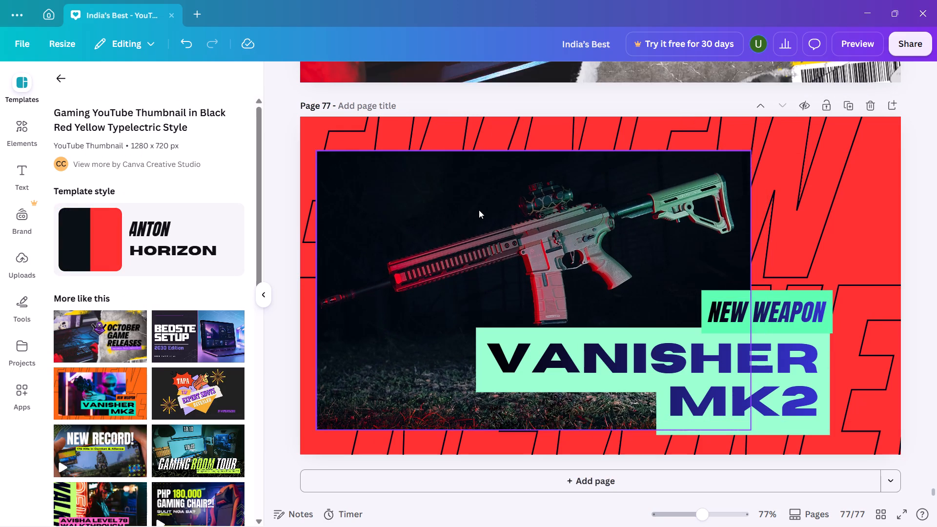
{"action": "left_click", "coordinate": [479, 209]}
{"action": "left_click", "coordinate": [546, 229]}
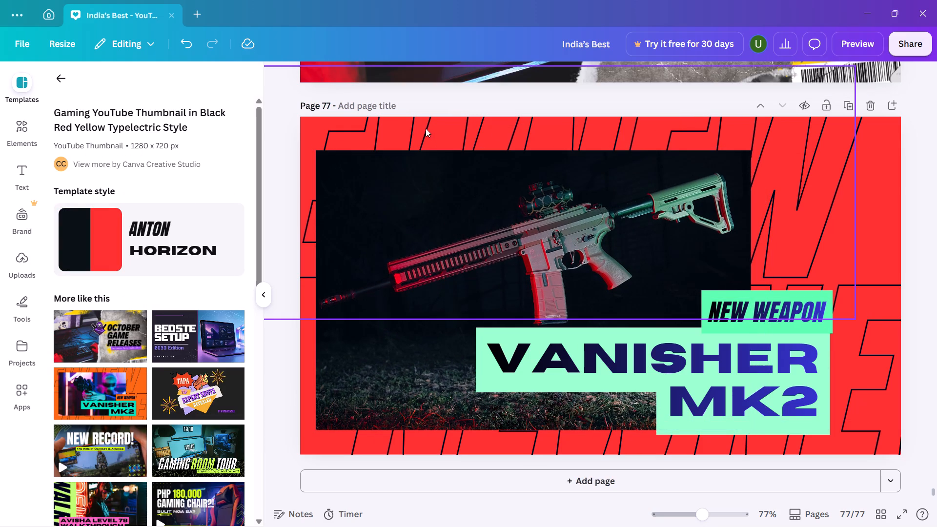
Reposition the upper and lower outlined background texts so their letters fill the page behind the rifle photo.
{"action": "left_click_drag", "start_coordinate": [426, 128], "coordinate": [470, 169]}
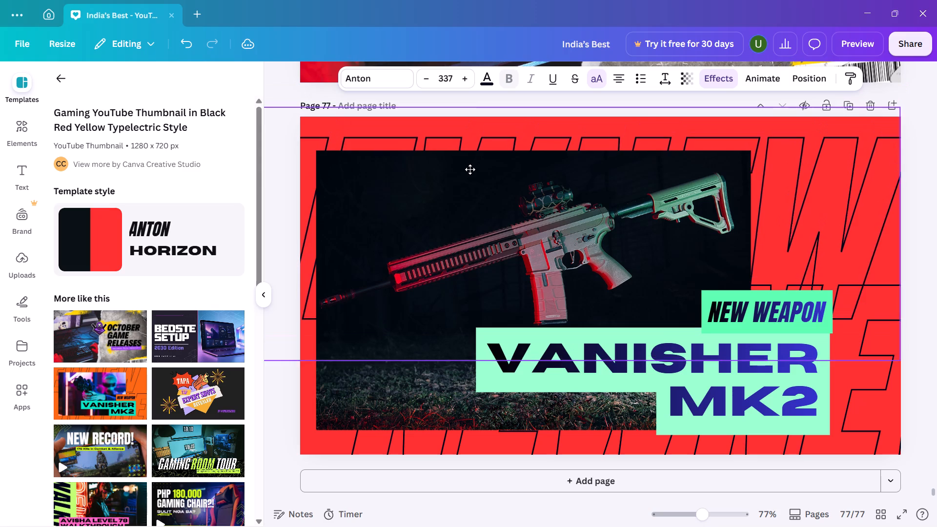
{"action": "left_click_drag", "start_coordinate": [470, 169], "coordinate": [508, 158]}
{"action": "left_click", "coordinate": [509, 156]}
{"action": "left_click_drag", "start_coordinate": [434, 442], "coordinate": [383, 424]}
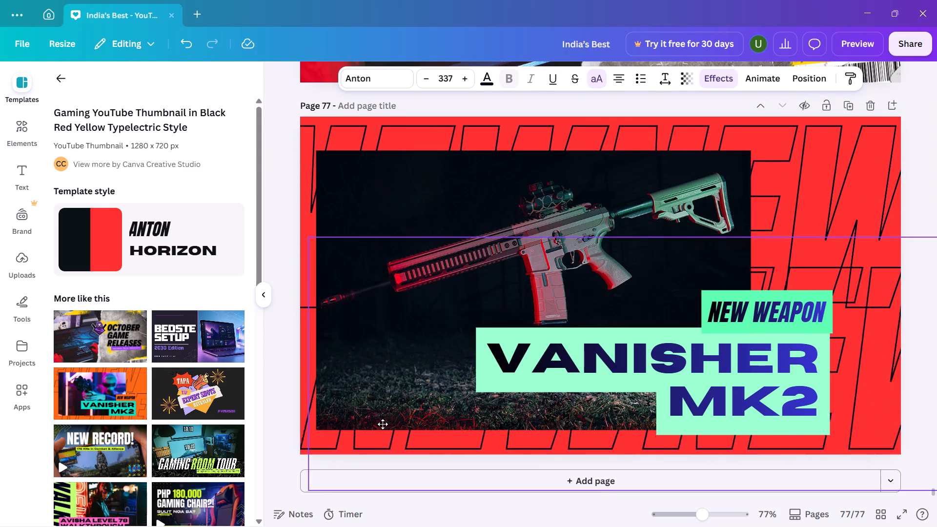
{"action": "left_click_drag", "start_coordinate": [383, 424], "coordinate": [334, 420]}
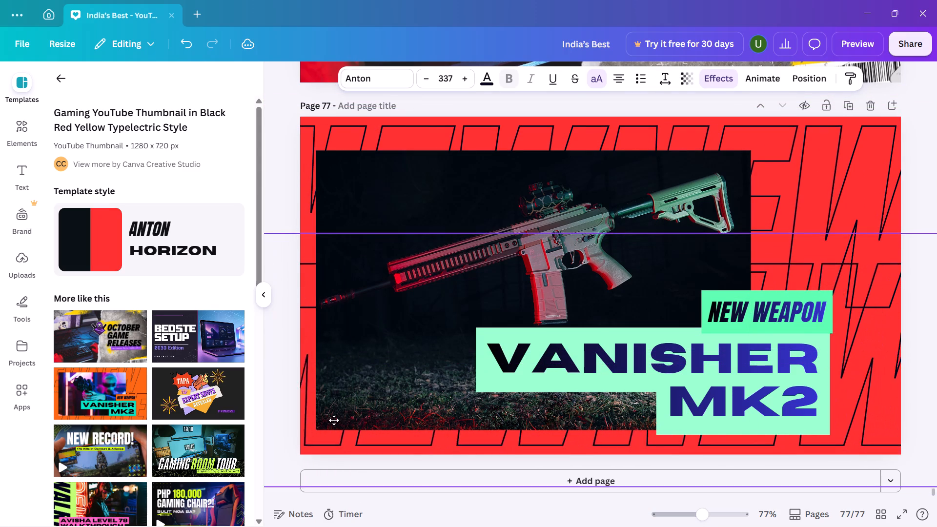
{"action": "left_click_drag", "start_coordinate": [334, 420], "coordinate": [318, 421]}
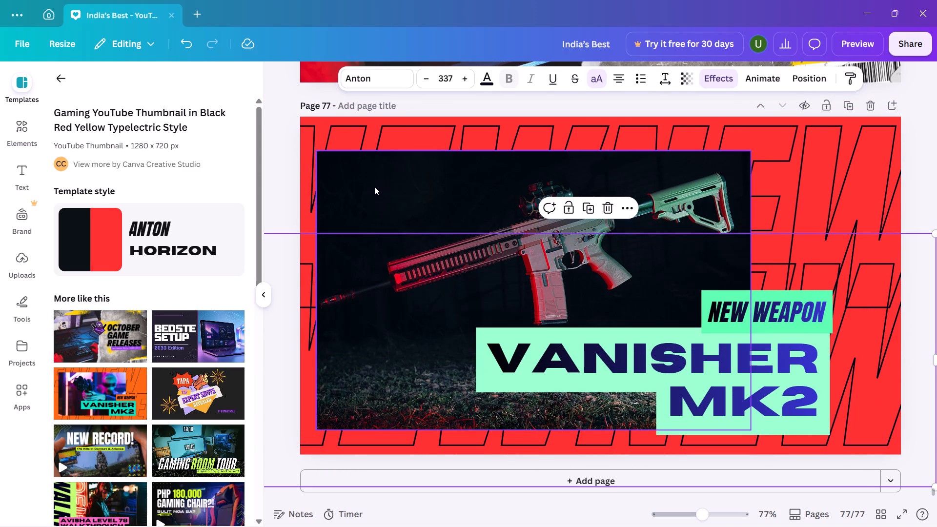
Apply the 90° linear gradient from #000000 to #3533cd to both outlined background texts.
{"action": "left_click", "coordinate": [487, 80]}
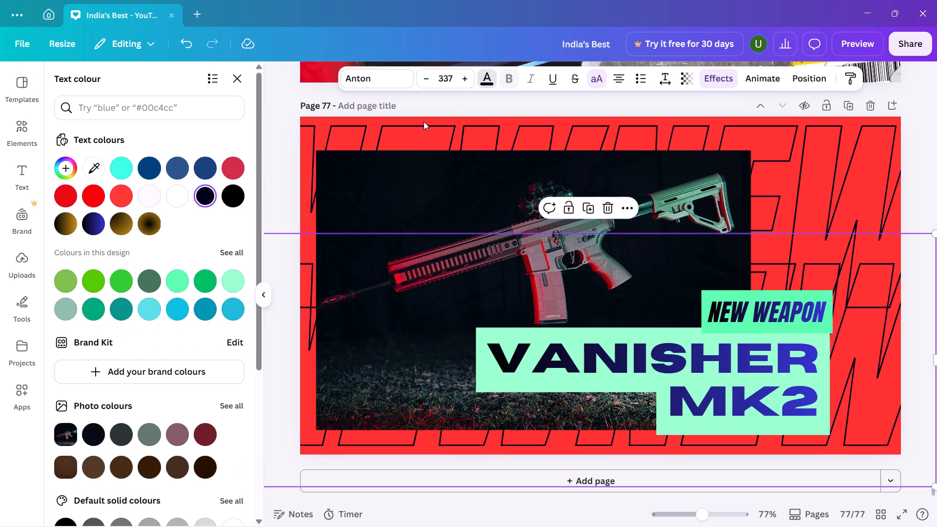
{"action": "left_click", "coordinate": [88, 221]}
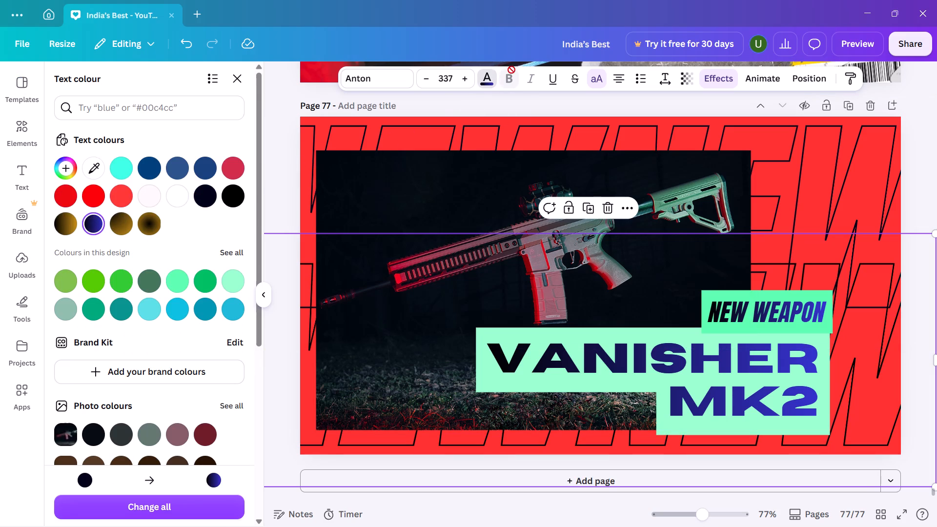
{"action": "left_click", "coordinate": [421, 134]}
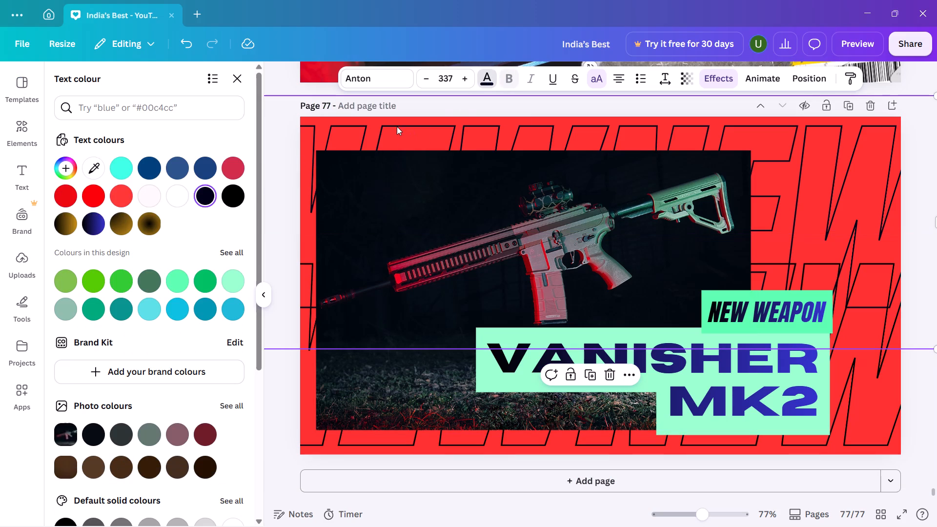
{"action": "left_click", "coordinate": [91, 221]}
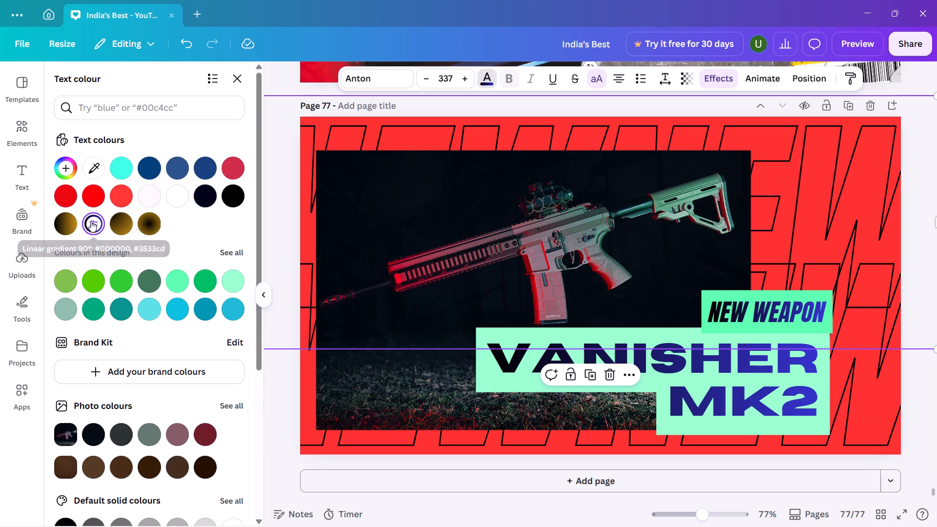
Add page 78 and fill it with the "Thumbnail Background" gaming template showing green and red controllers.
{"action": "left_click", "coordinate": [336, 485]}
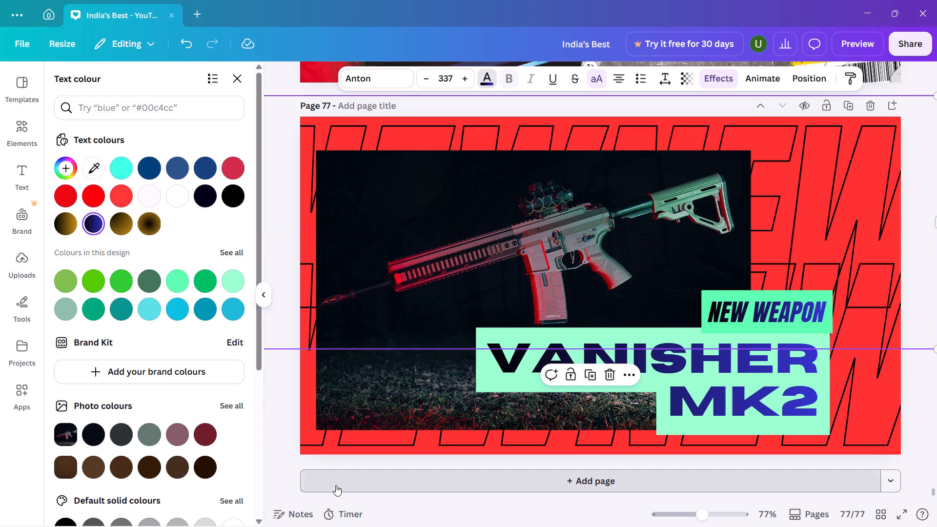
{"action": "scroll", "coordinate": [144, 364], "scroll_direction": "down", "scroll_amount": 1}
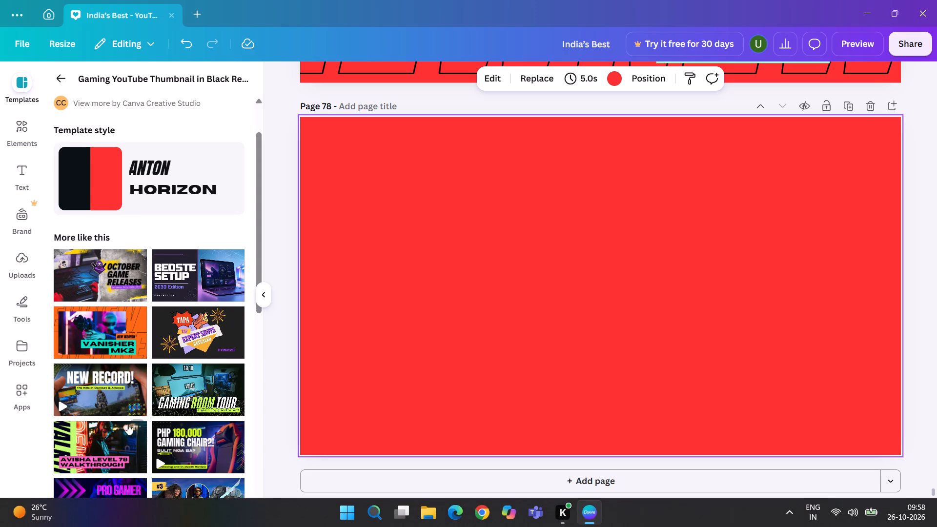
{"action": "scroll", "coordinate": [138, 398], "scroll_direction": "down", "scroll_amount": 4}
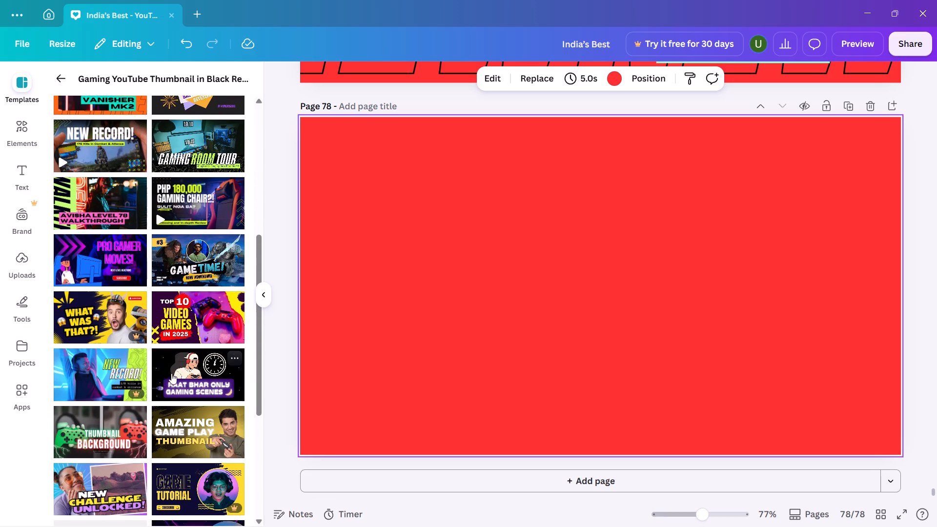
{"action": "scroll", "coordinate": [174, 369], "scroll_direction": "down", "scroll_amount": 2}
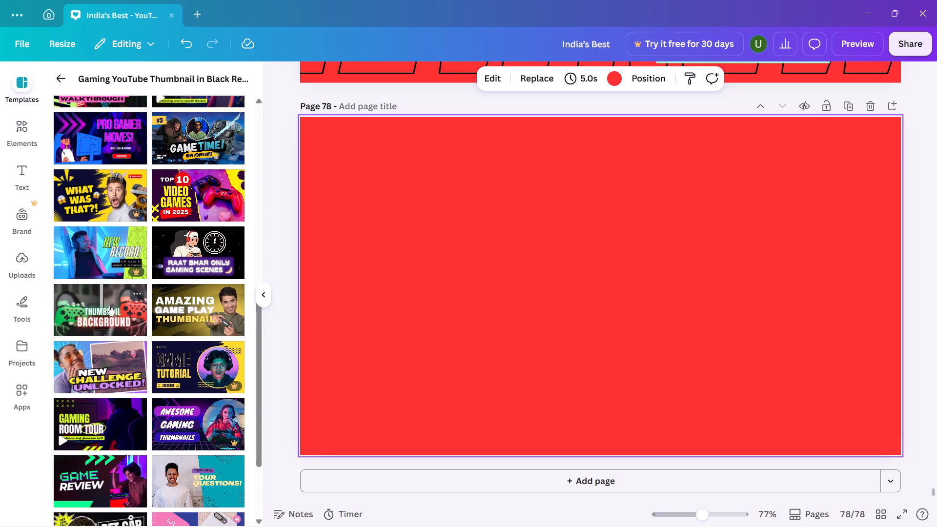
{"action": "left_click", "coordinate": [104, 313]}
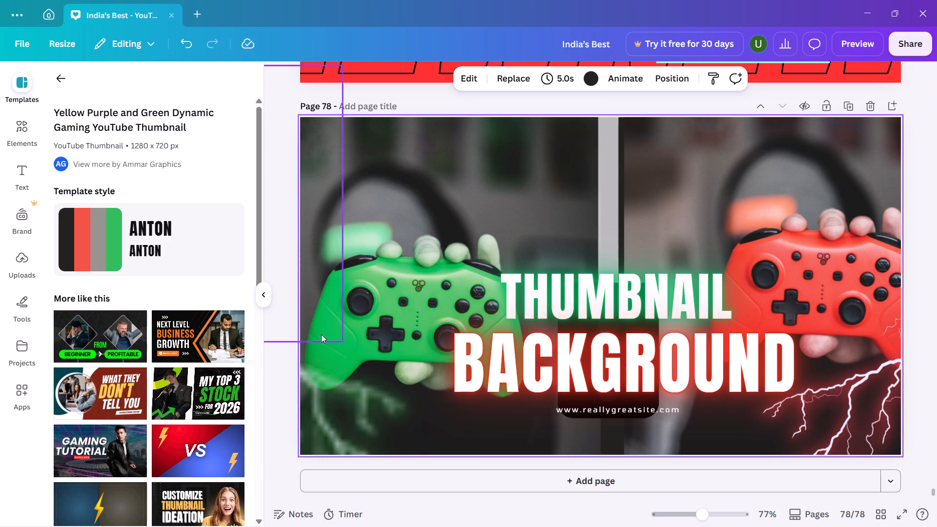
Move the green lightning graphic up over the green controller, against the page's left and bottom edges.
{"action": "left_click_drag", "start_coordinate": [369, 328], "coordinate": [406, 309]}
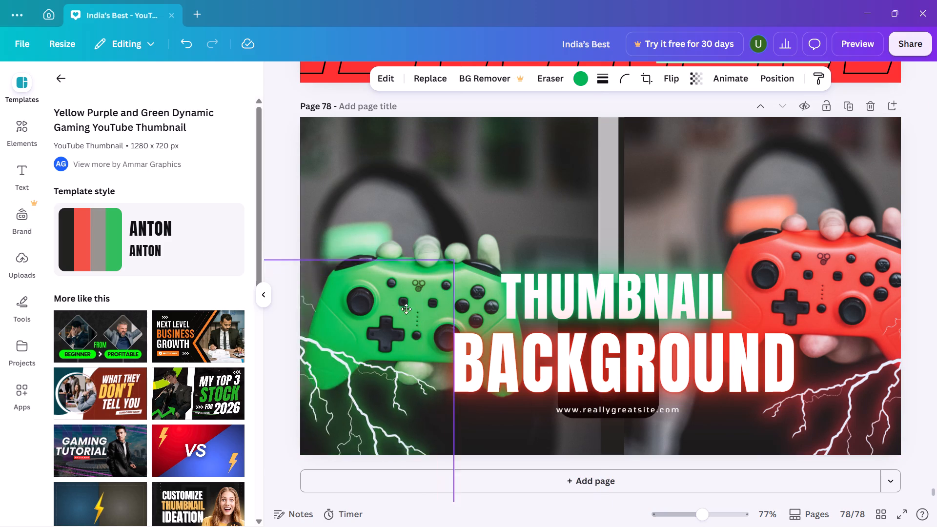
{"action": "left_click_drag", "start_coordinate": [406, 309], "coordinate": [545, 242]}
{"action": "left_click", "coordinate": [510, 224]}
{"action": "left_click_drag", "start_coordinate": [510, 224], "coordinate": [504, 205]}
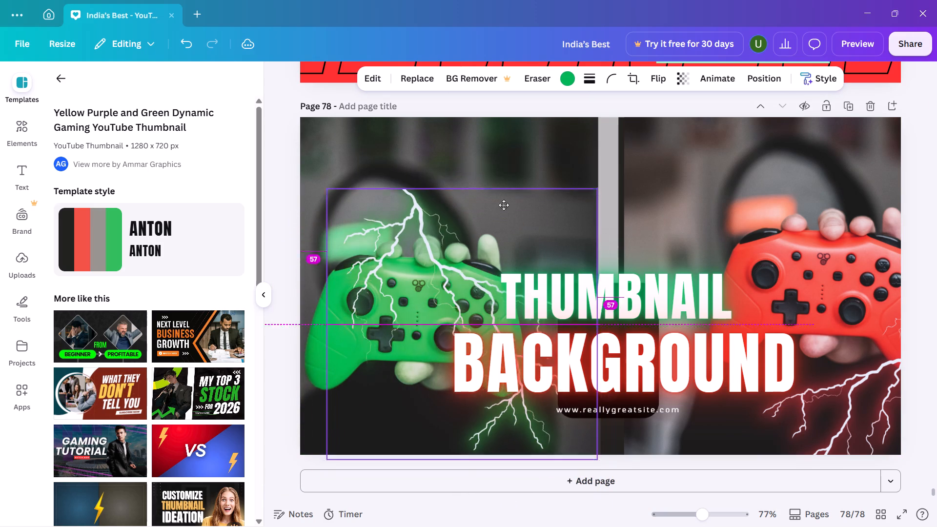
{"action": "left_click_drag", "start_coordinate": [504, 205], "coordinate": [523, 205]}
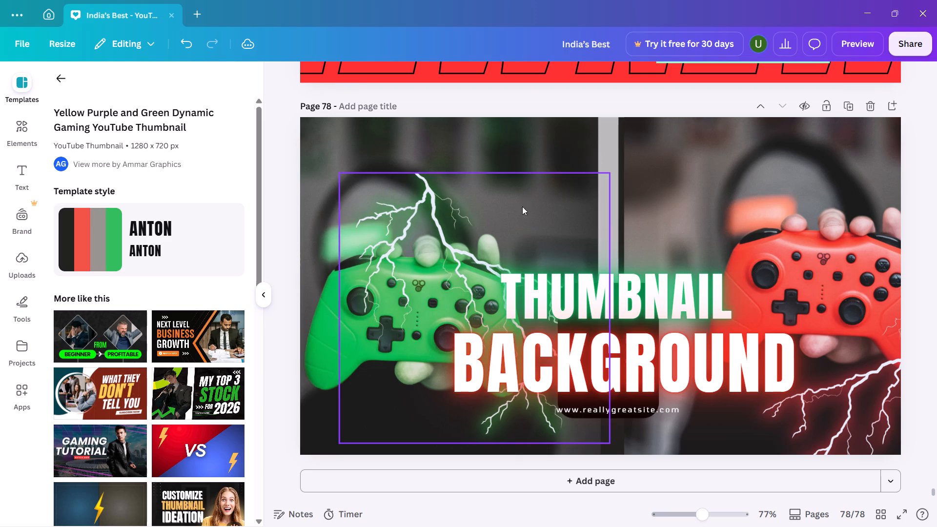
{"action": "left_click", "coordinate": [488, 253]}
{"action": "left_click_drag", "start_coordinate": [487, 250], "coordinate": [446, 258]}
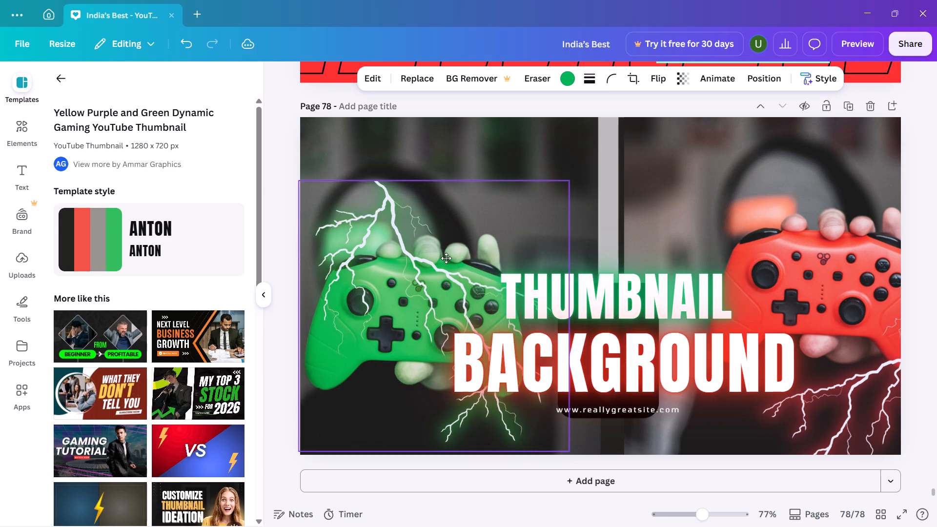
{"action": "left_click_drag", "start_coordinate": [446, 258], "coordinate": [447, 258]}
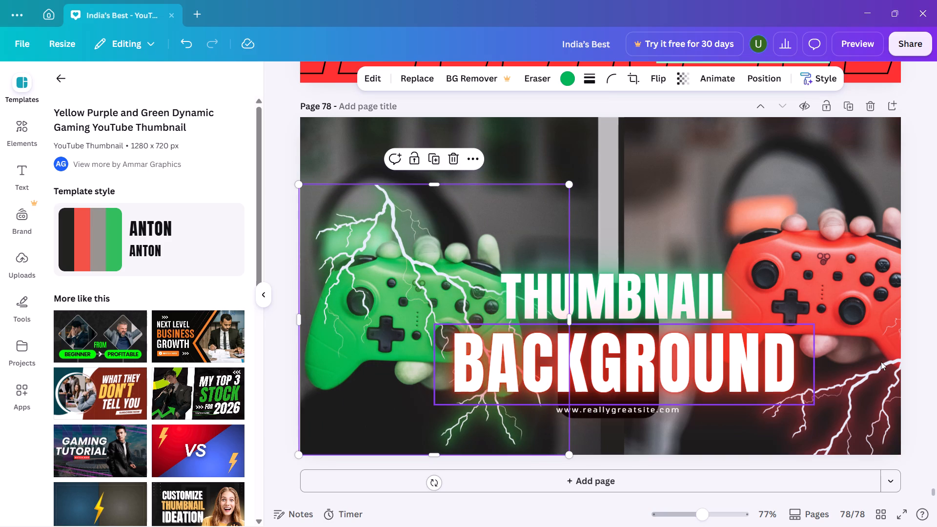
Move the red lightning graphic over the red controller, against the page's right and bottom edges.
{"action": "left_click_drag", "start_coordinate": [881, 362], "coordinate": [864, 332]}
{"action": "left_click_drag", "start_coordinate": [853, 317], "coordinate": [752, 242]}
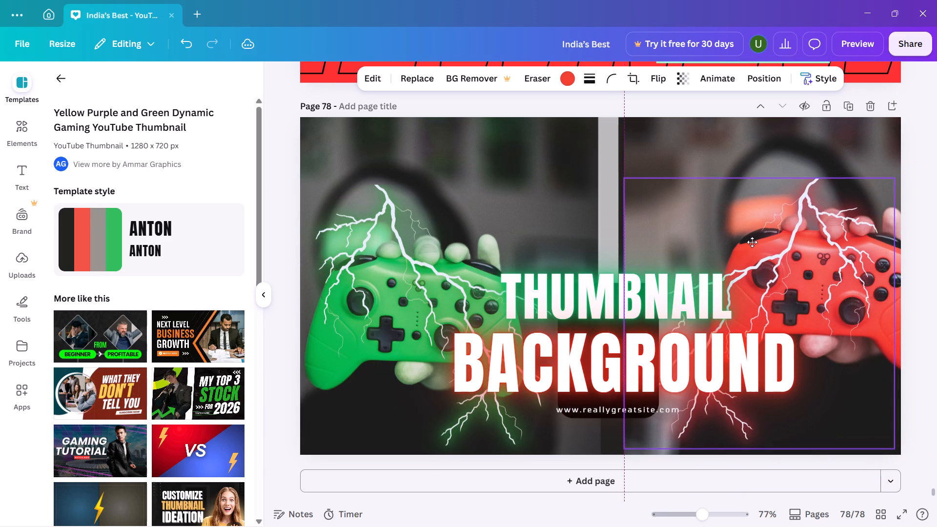
{"action": "left_click_drag", "start_coordinate": [752, 242], "coordinate": [754, 246]}
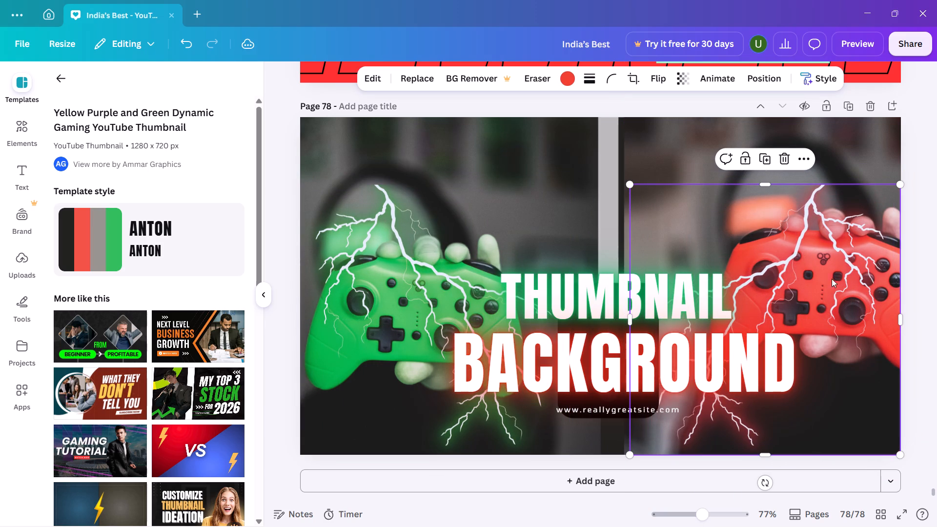
{"action": "left_click", "coordinate": [832, 278]}
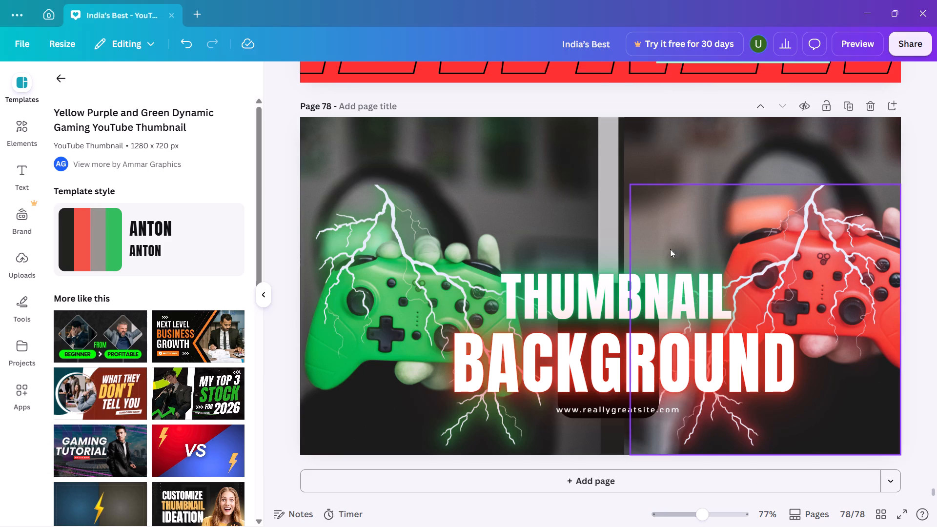
{"action": "left_click", "coordinate": [480, 233]}
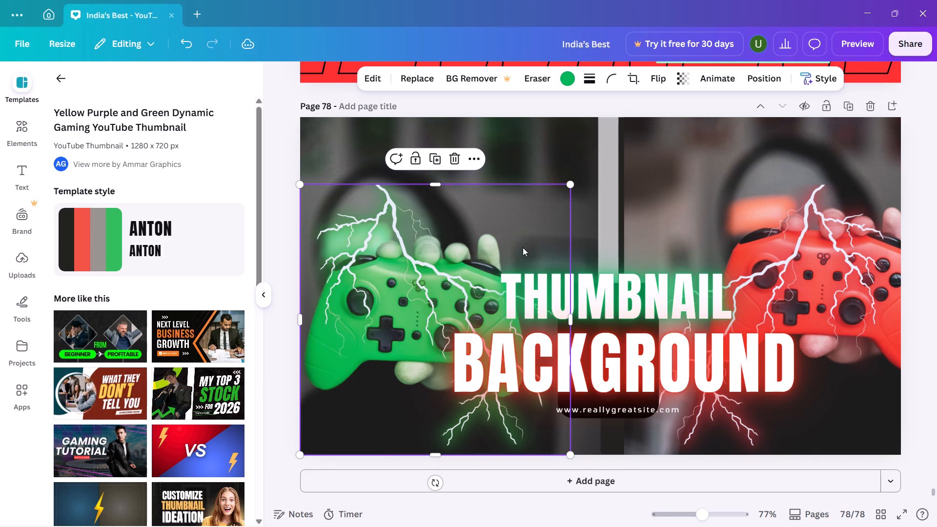
Set the THUMBNAIL heading's text colour to the black-to-blue linear gradient.
{"action": "left_click", "coordinate": [543, 287]}
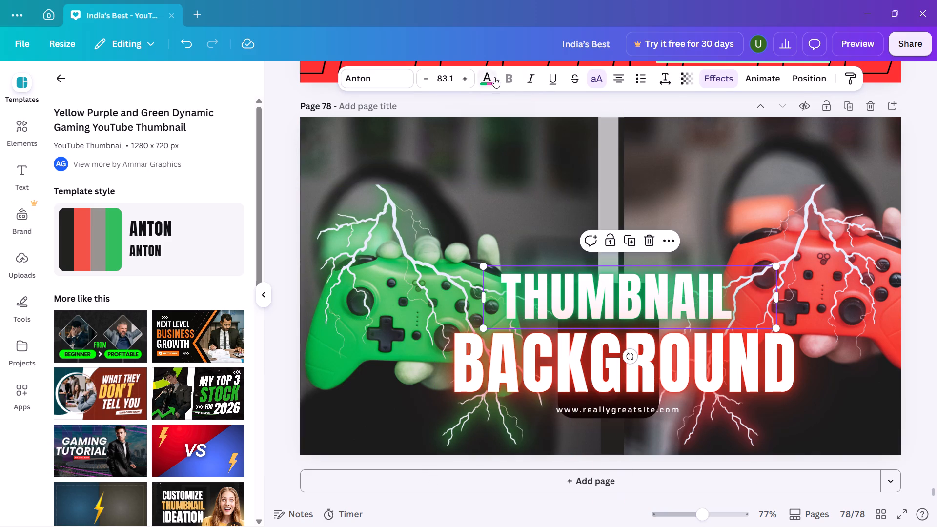
{"action": "left_click", "coordinate": [486, 80]}
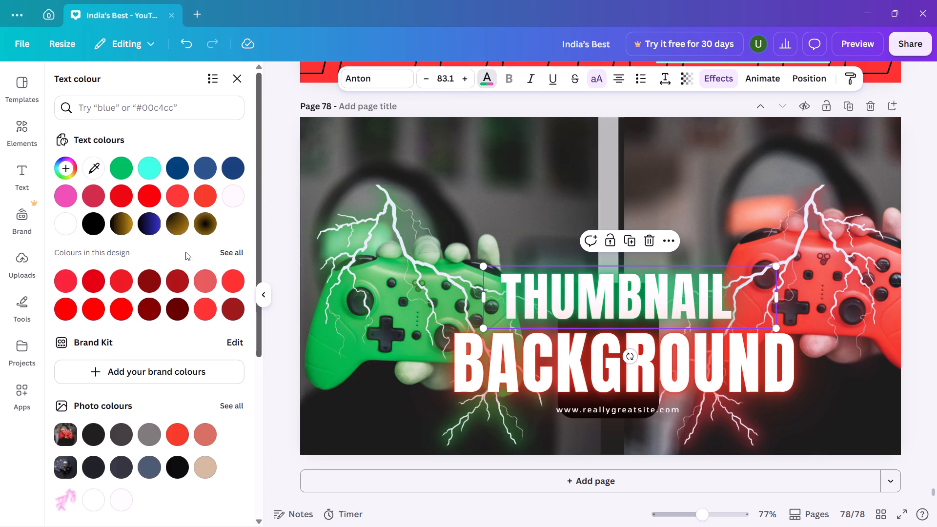
{"action": "left_click", "coordinate": [147, 220]}
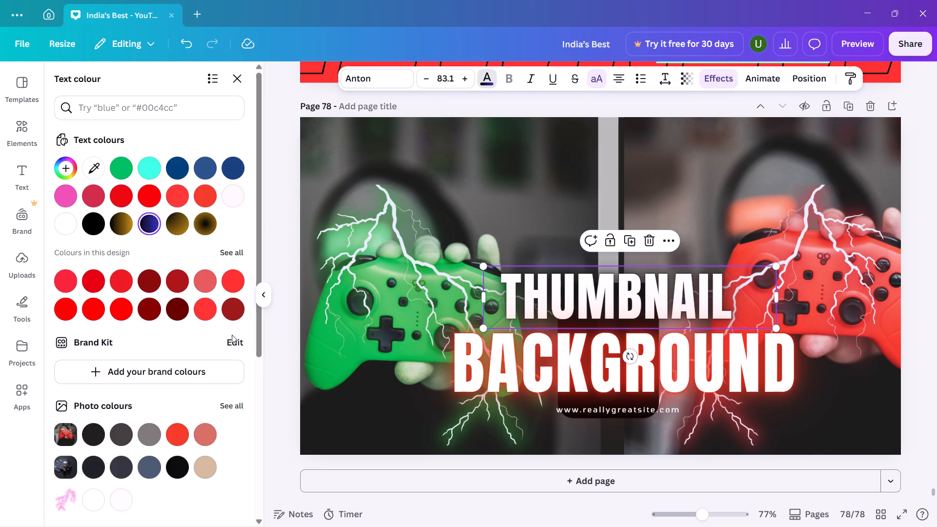
Recolour the BACKGROUND heading, trying a black-to-gold gradient before settling on turquoise.
{"action": "left_click", "coordinate": [485, 347]}
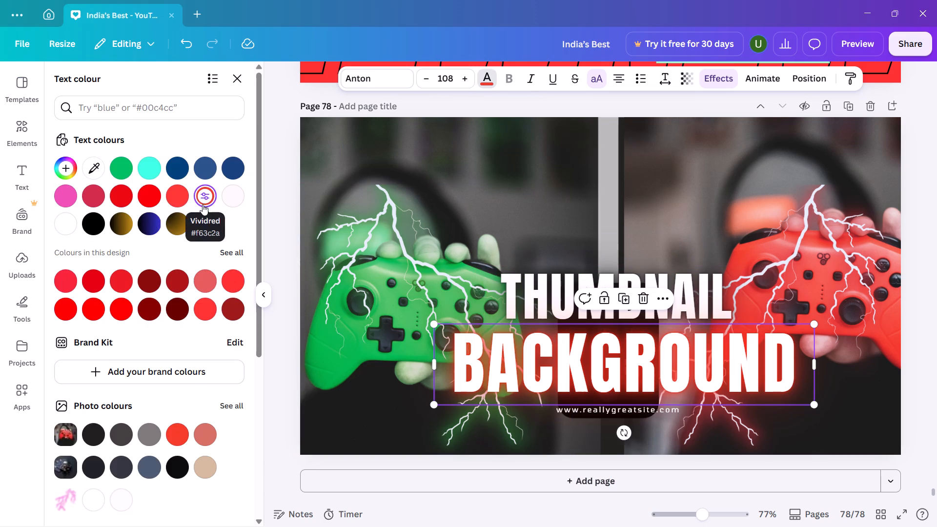
{"action": "left_click", "coordinate": [179, 217]}
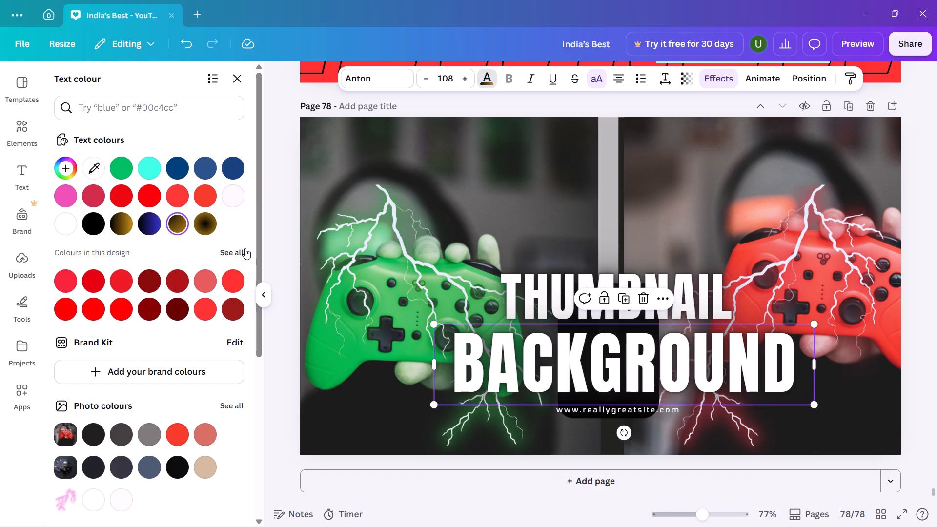
{"action": "scroll", "coordinate": [207, 266], "scroll_direction": "down", "scroll_amount": 1}
{"action": "scroll", "coordinate": [164, 216], "scroll_direction": "up", "scroll_amount": 1}
{"action": "left_click", "coordinate": [147, 168]}
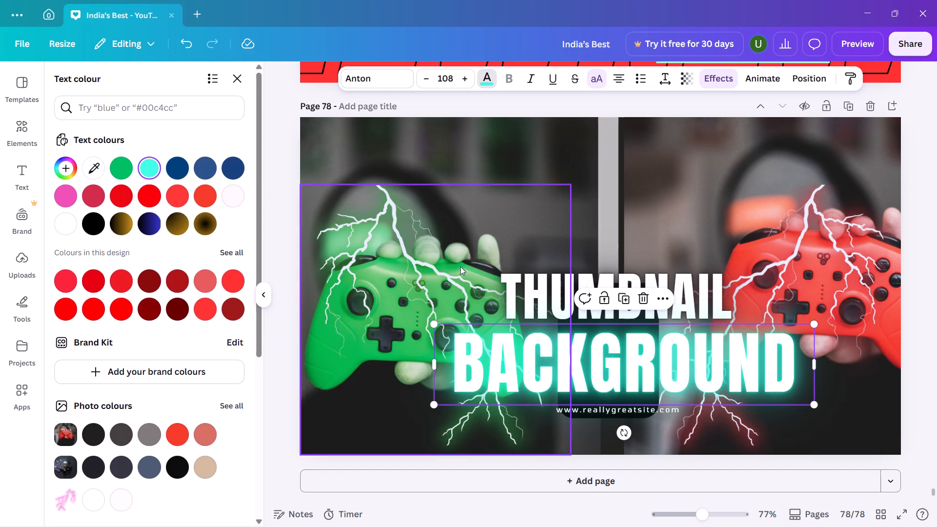
Set the THUMBNAIL heading's text colour to pure bright red.
{"action": "left_click", "coordinate": [500, 276]}
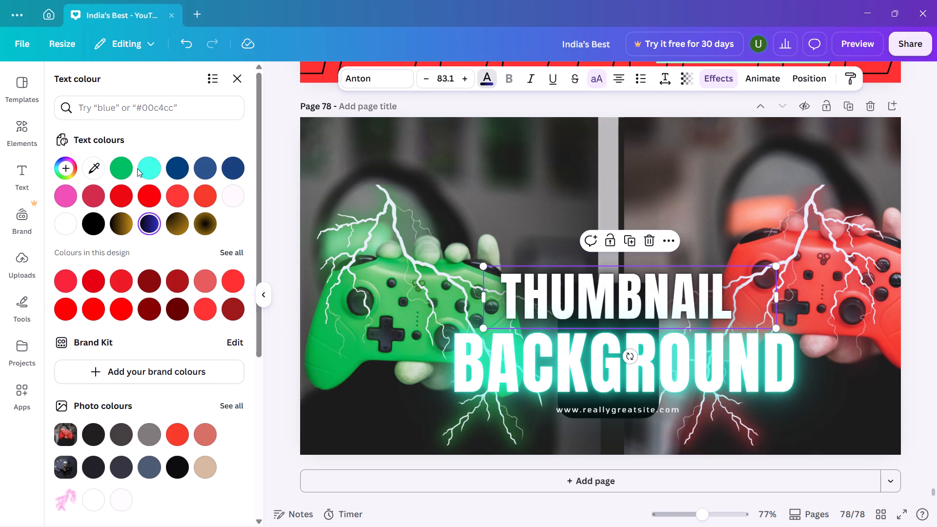
{"action": "left_click", "coordinate": [145, 194]}
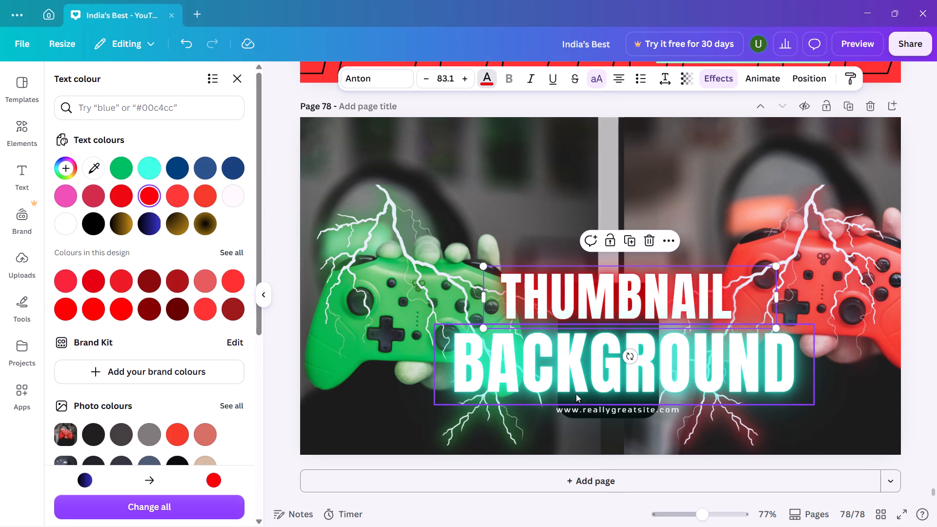
Set the website address text below the headings to the linear black-to-gold gradient.
{"action": "left_click", "coordinate": [571, 408]}
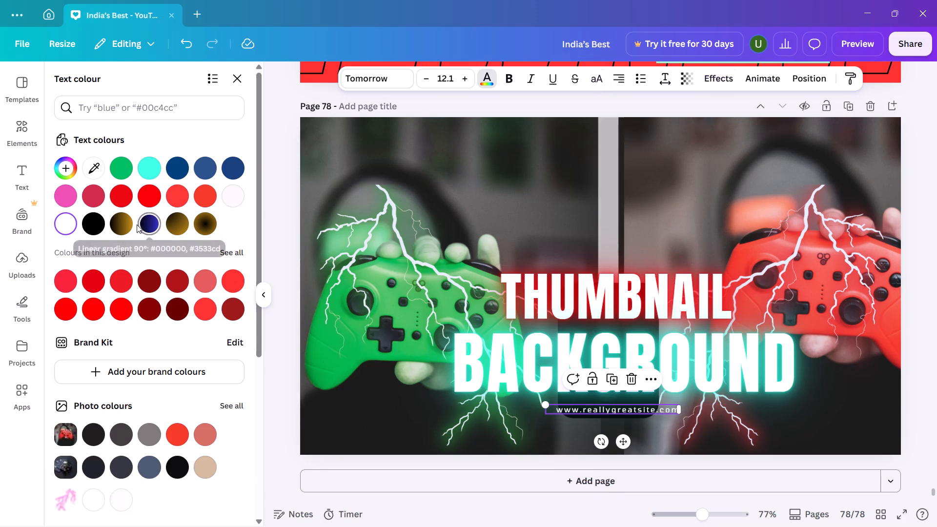
{"action": "left_click", "coordinate": [114, 223]}
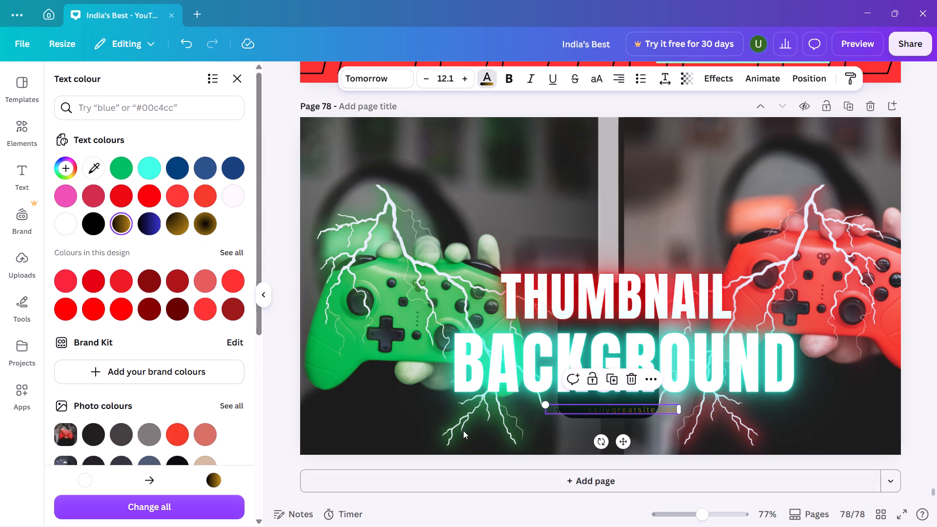
Recolour the glow of the red lightning graphic to a deeper red from the full default solid colours.
{"action": "left_click", "coordinate": [815, 237]}
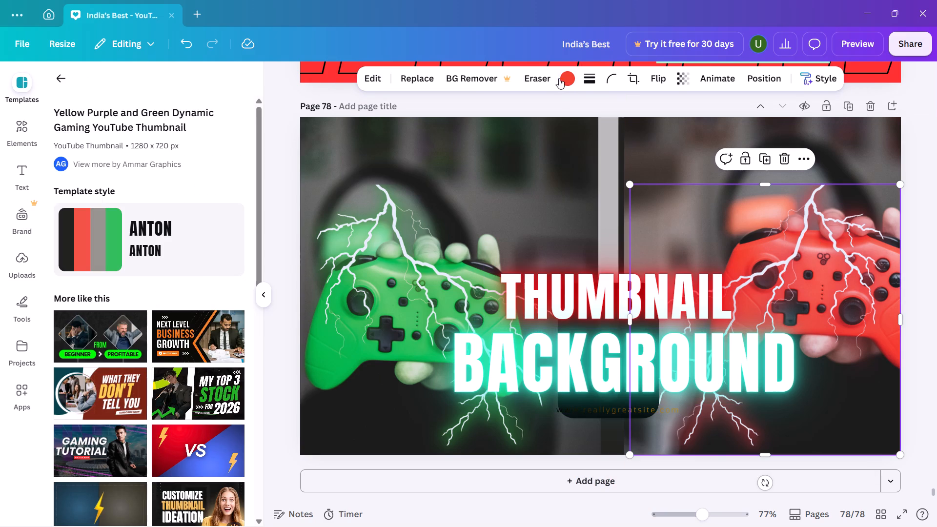
{"action": "left_click", "coordinate": [565, 78]}
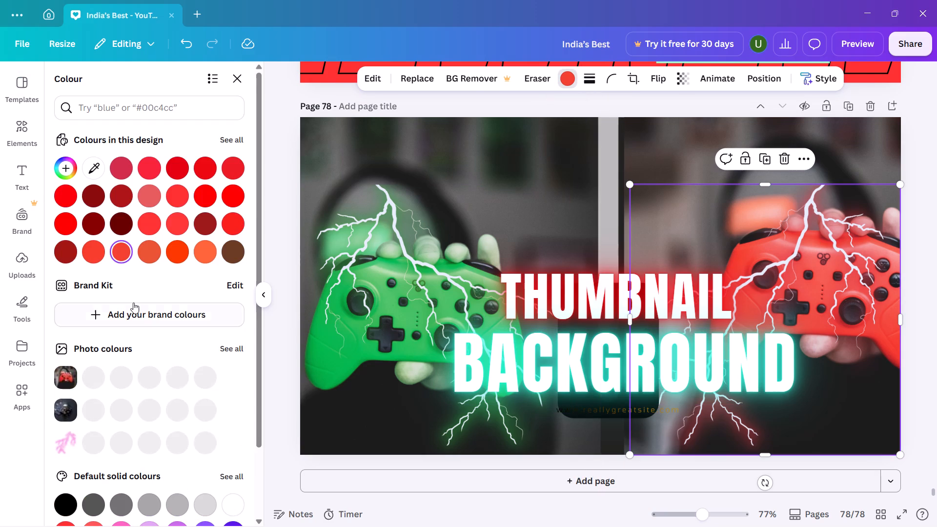
{"action": "scroll", "coordinate": [131, 304], "scroll_direction": "down", "scroll_amount": 5}
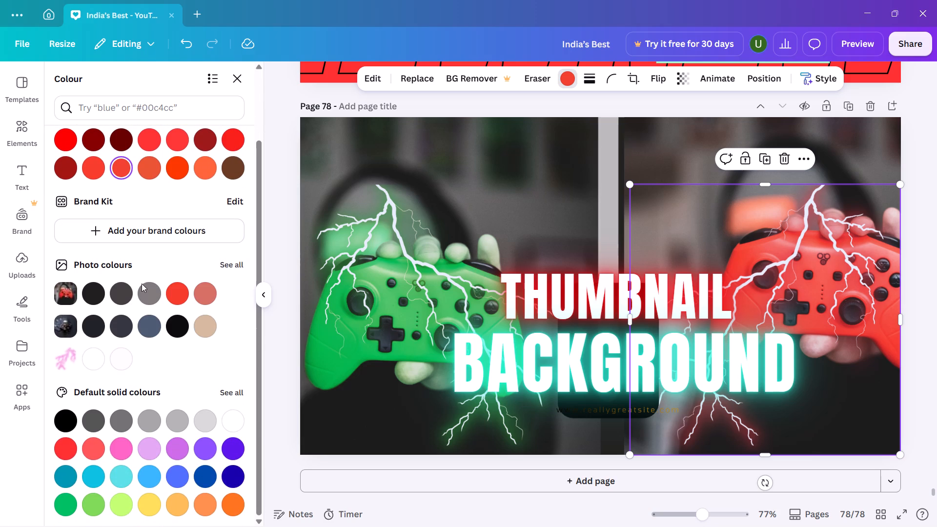
{"action": "scroll", "coordinate": [144, 284], "scroll_direction": "down", "scroll_amount": 4}
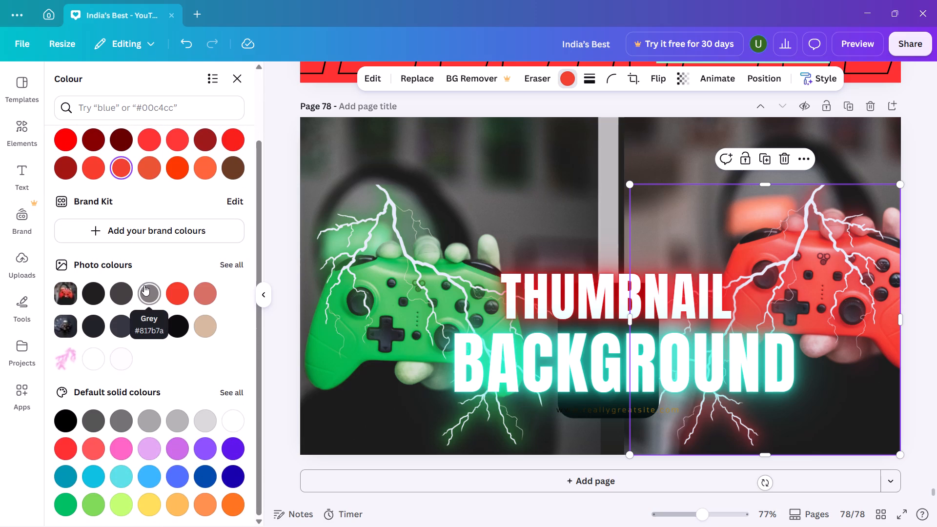
{"action": "scroll", "coordinate": [136, 359], "scroll_direction": "down", "scroll_amount": 2}
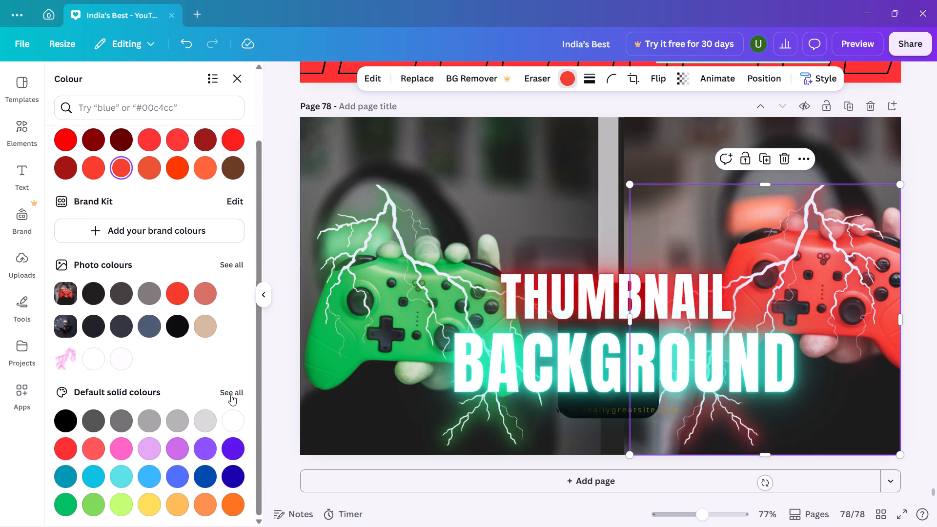
{"action": "left_click", "coordinate": [226, 389]}
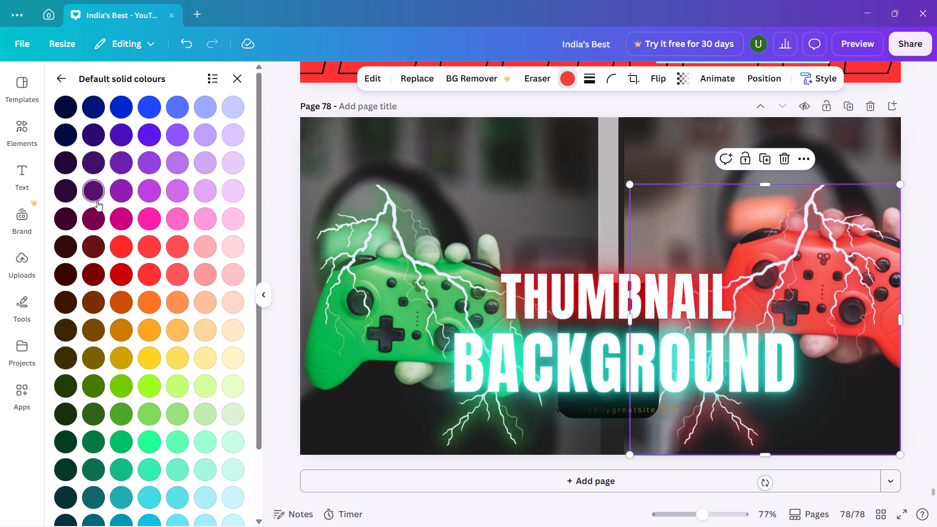
{"action": "scroll", "coordinate": [99, 200], "scroll_direction": "down", "scroll_amount": 2}
{"action": "scroll", "coordinate": [109, 95], "scroll_direction": "down", "scroll_amount": 3}
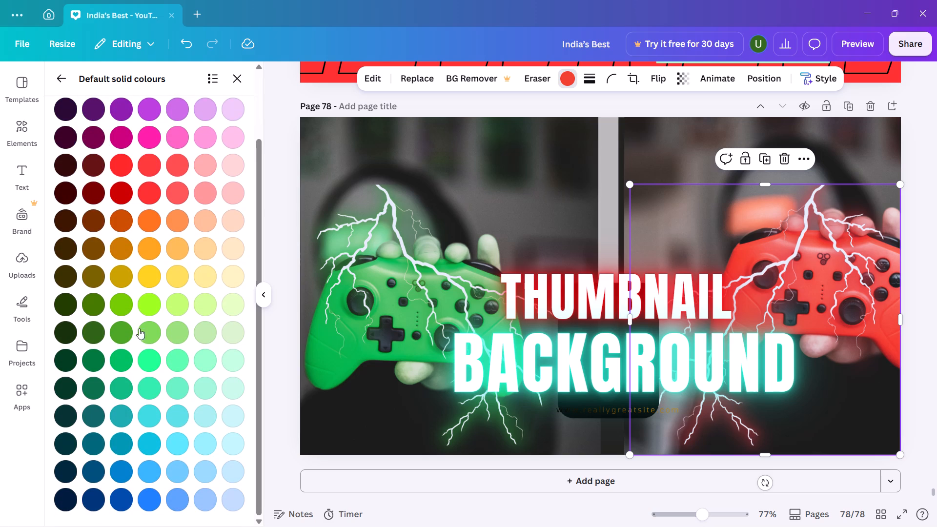
{"action": "scroll", "coordinate": [139, 429], "scroll_direction": "up", "scroll_amount": 3}
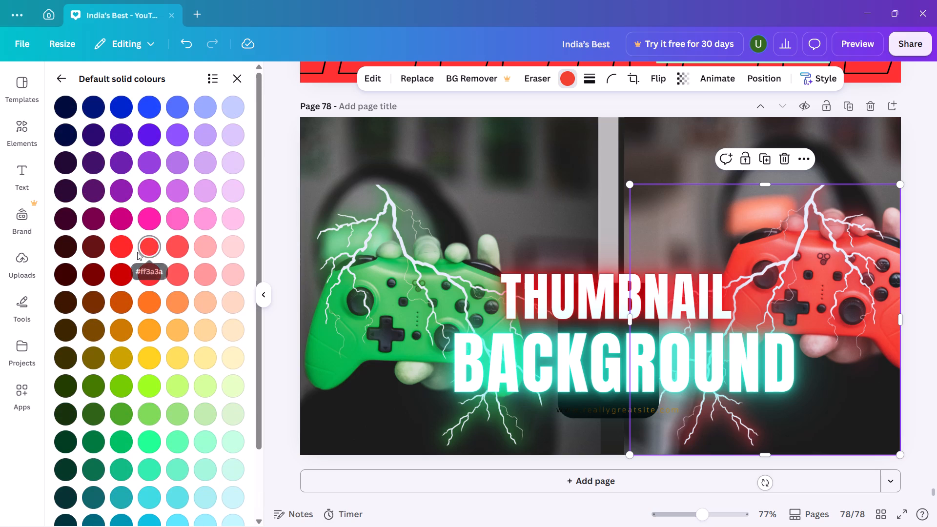
{"action": "left_click", "coordinate": [116, 269]}
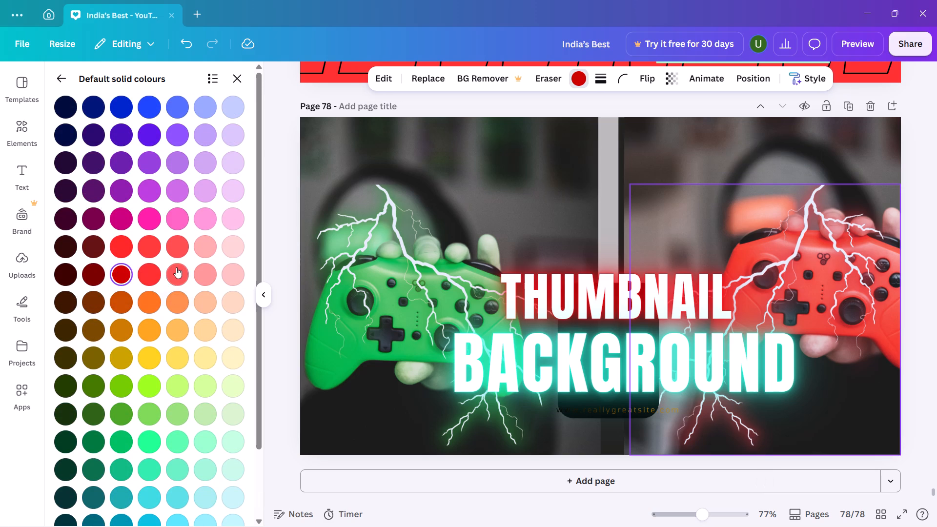
Recolour the green lightning graphic, trying bright green, teal and dark green shades before settling on light mint green.
{"action": "left_click", "coordinate": [367, 266]}
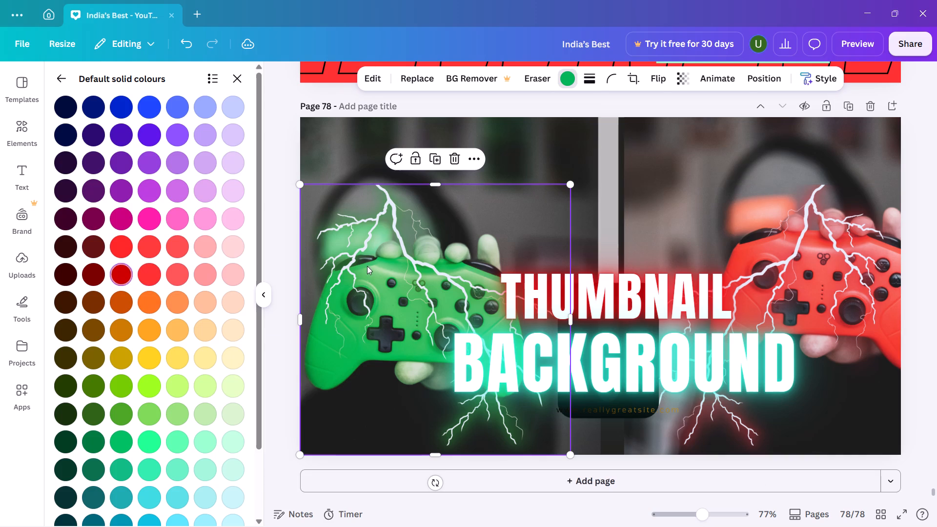
{"action": "left_click", "coordinate": [148, 442]}
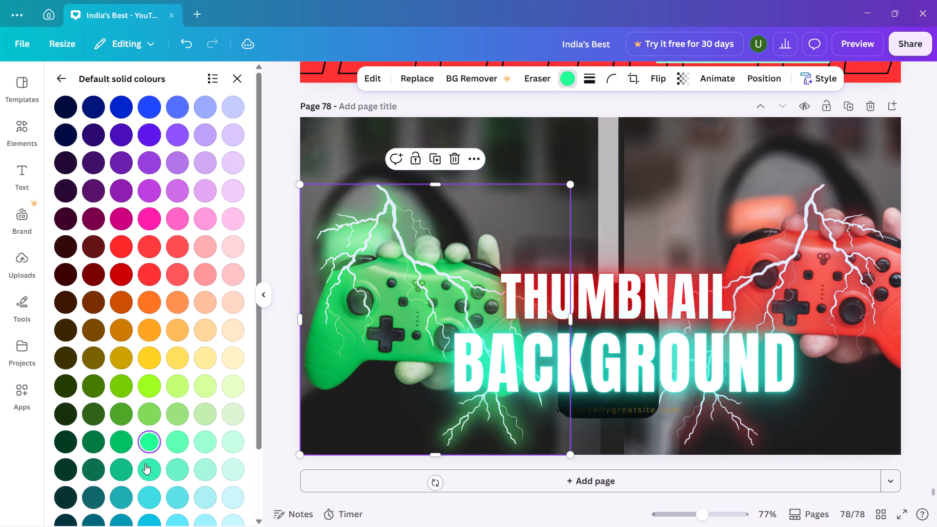
{"action": "left_click", "coordinate": [147, 464]}
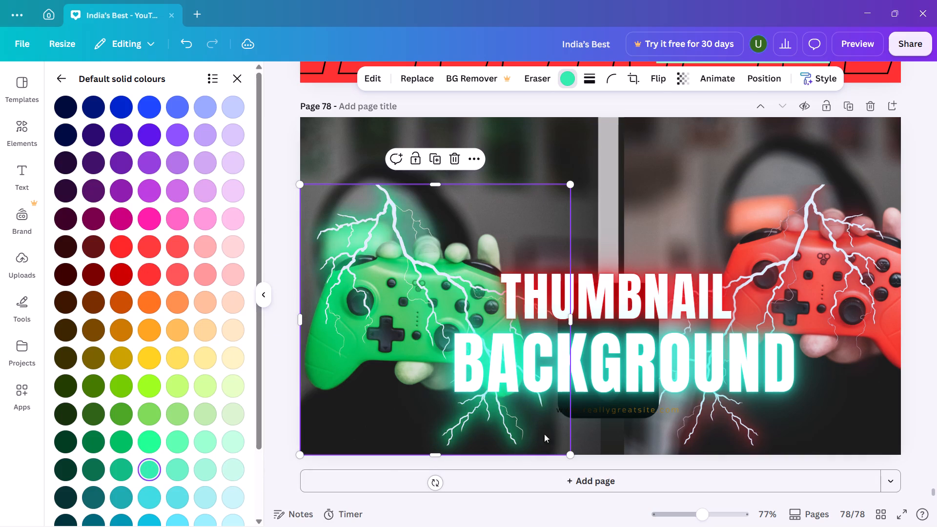
{"action": "left_click", "coordinate": [62, 466]}
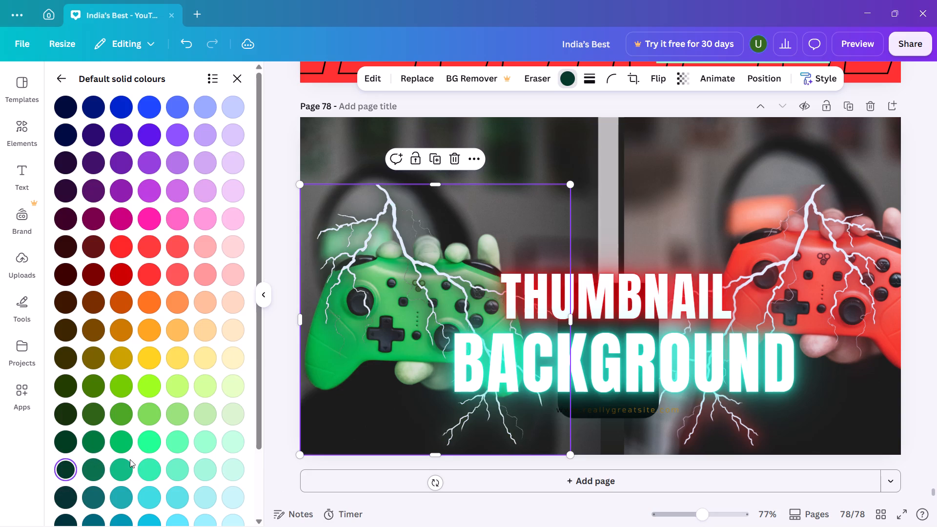
{"action": "left_click", "coordinate": [144, 444]}
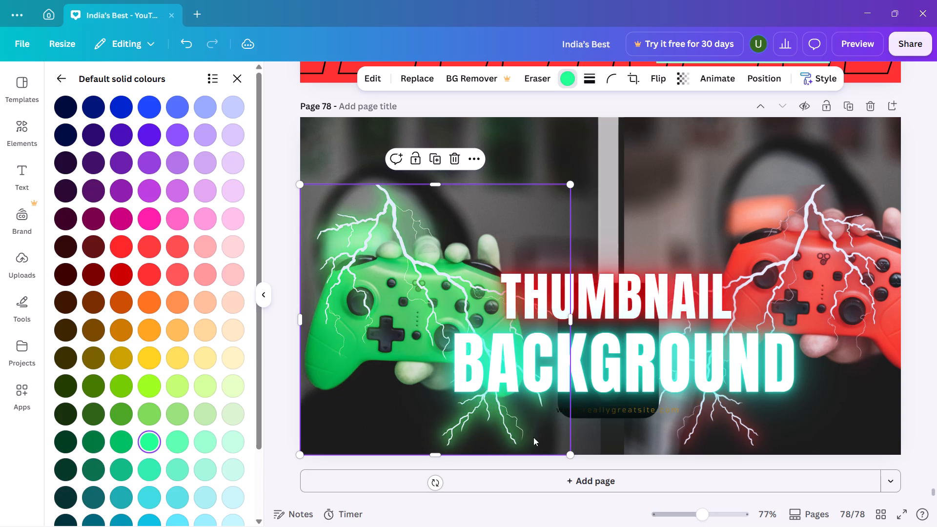
{"action": "left_click", "coordinate": [177, 437]}
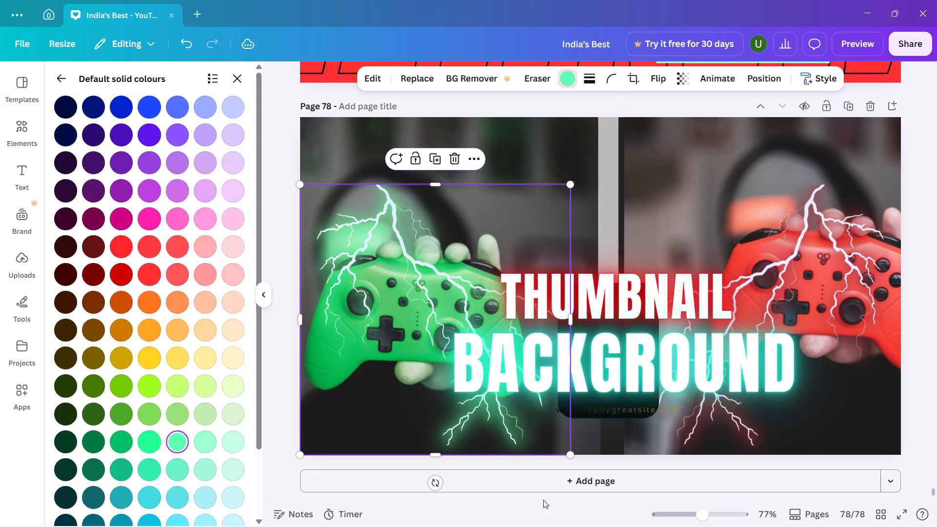
Add page 79 and fill it with the black and green "My Top 3 Stock for 2026" template.
{"action": "left_click", "coordinate": [531, 478]}
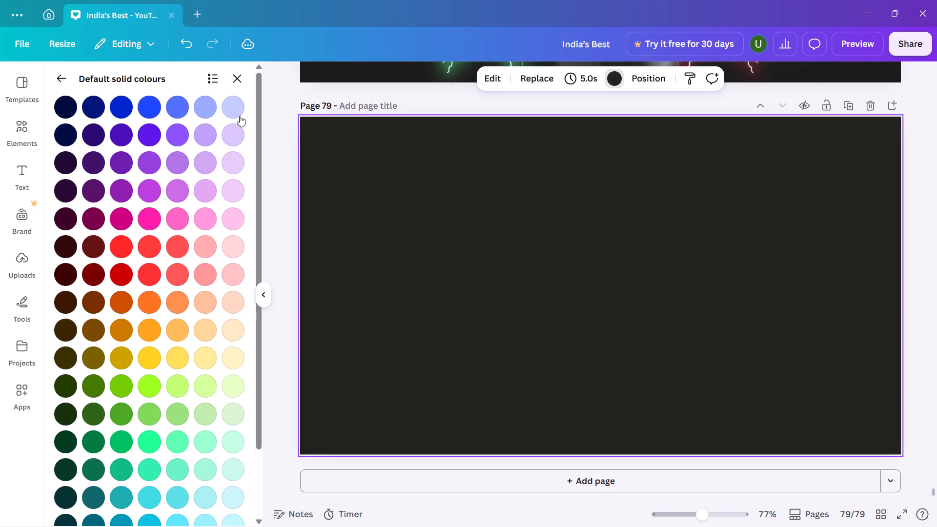
{"action": "left_click", "coordinate": [23, 77]}
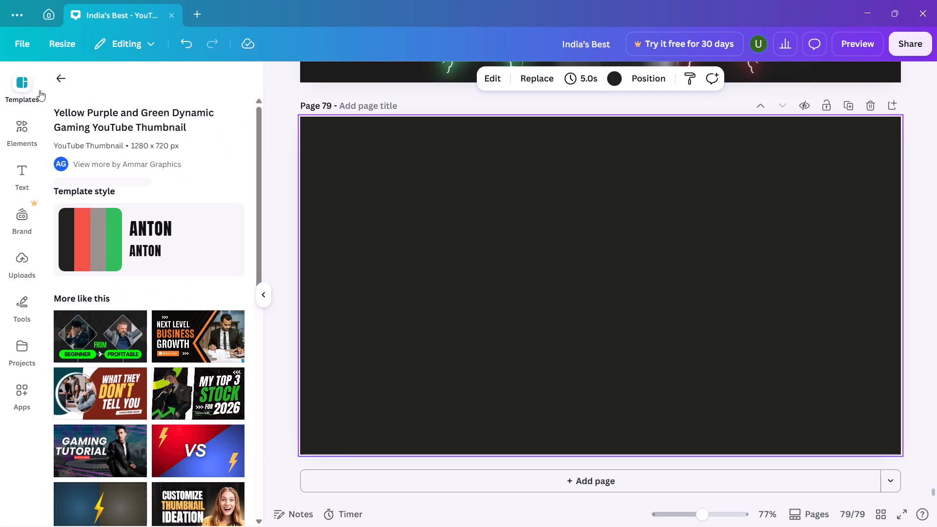
{"action": "scroll", "coordinate": [181, 302], "scroll_direction": "down", "scroll_amount": 1}
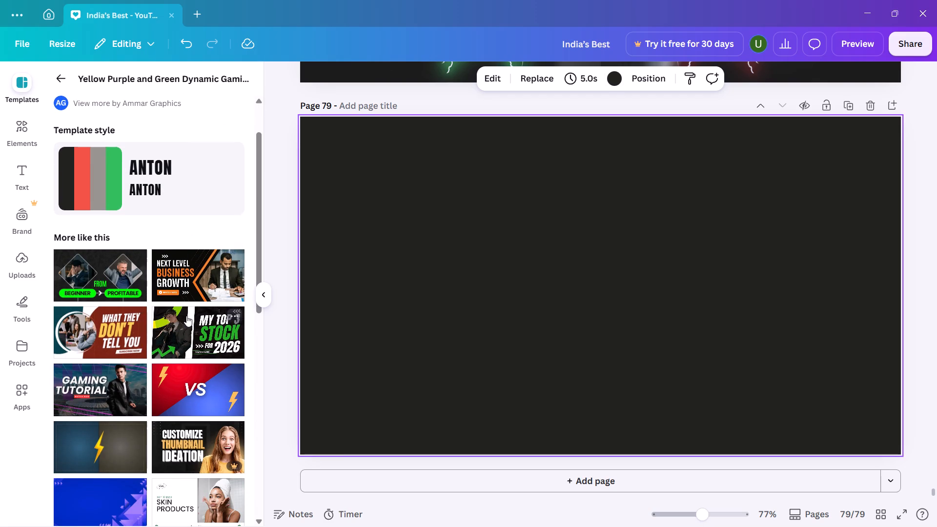
{"action": "left_click", "coordinate": [187, 331]}
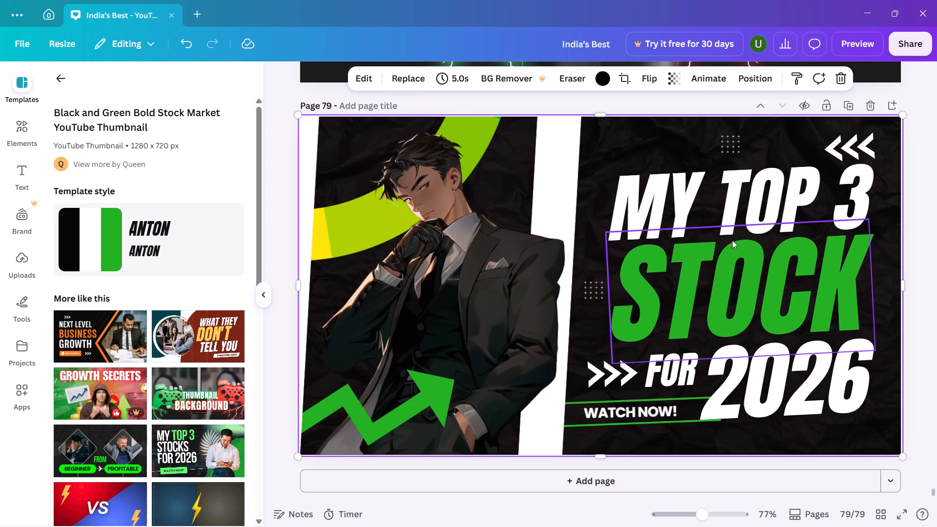
Set the MY TOP 3, STOCK, FOR and 2026 texts to the 90° linear gradient from #000000 to #3533cd.
{"action": "left_click", "coordinate": [697, 202]}
{"action": "left_click", "coordinate": [485, 73]}
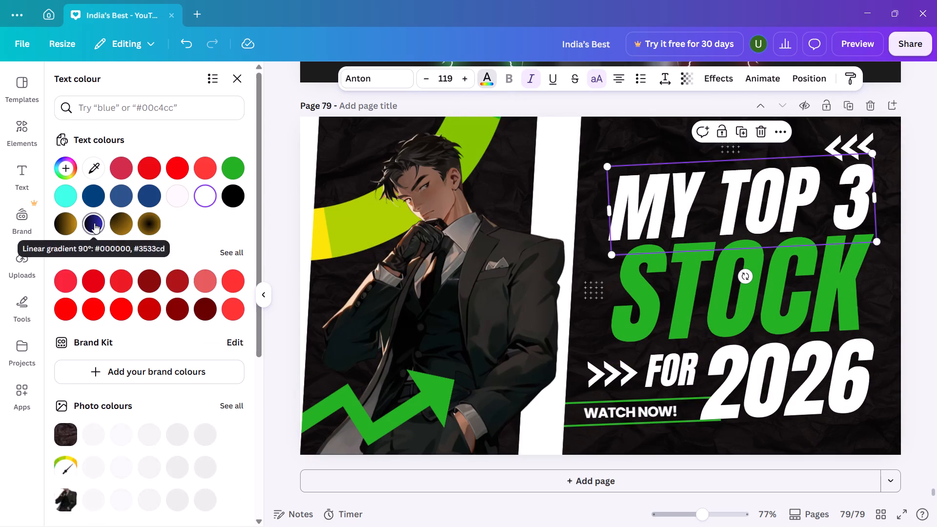
{"action": "double_click", "coordinate": [94, 223]}
{"action": "left_click", "coordinate": [733, 339]}
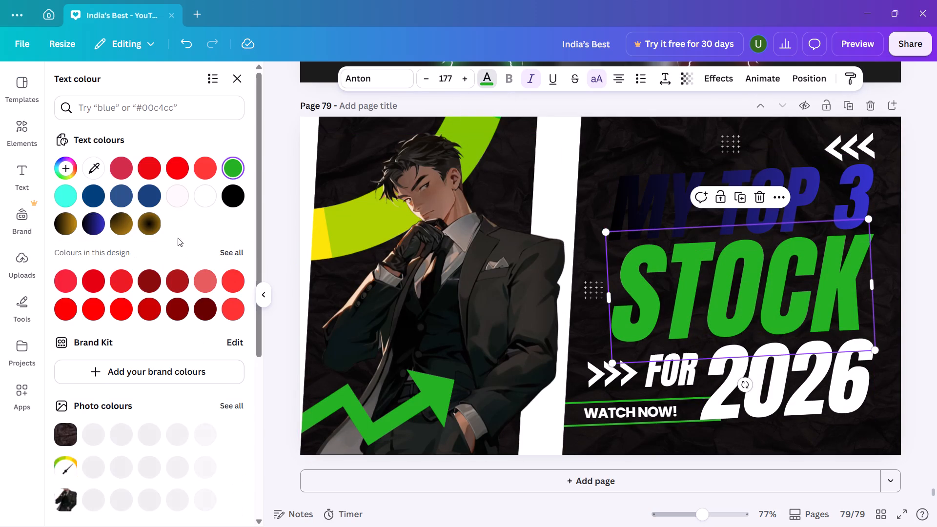
{"action": "double_click", "coordinate": [98, 223]}
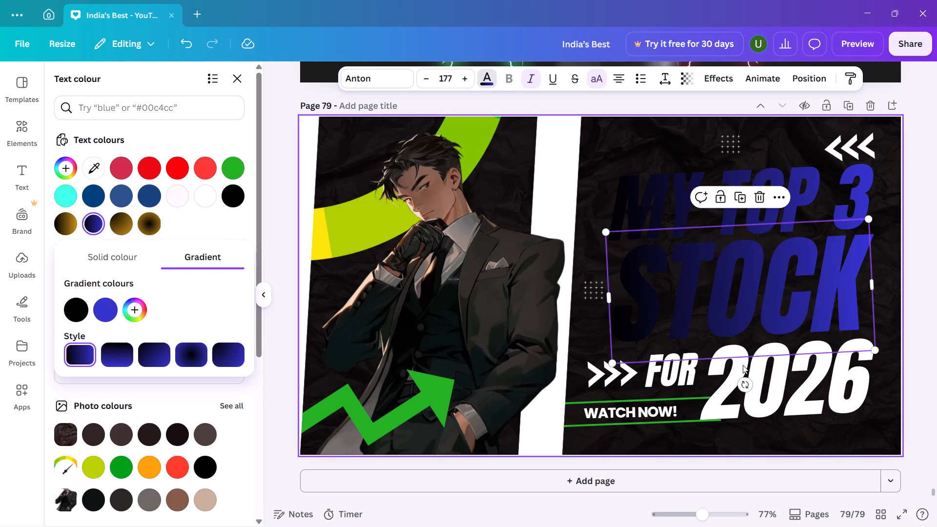
{"action": "left_click", "coordinate": [679, 386]}
{"action": "double_click", "coordinate": [96, 222]}
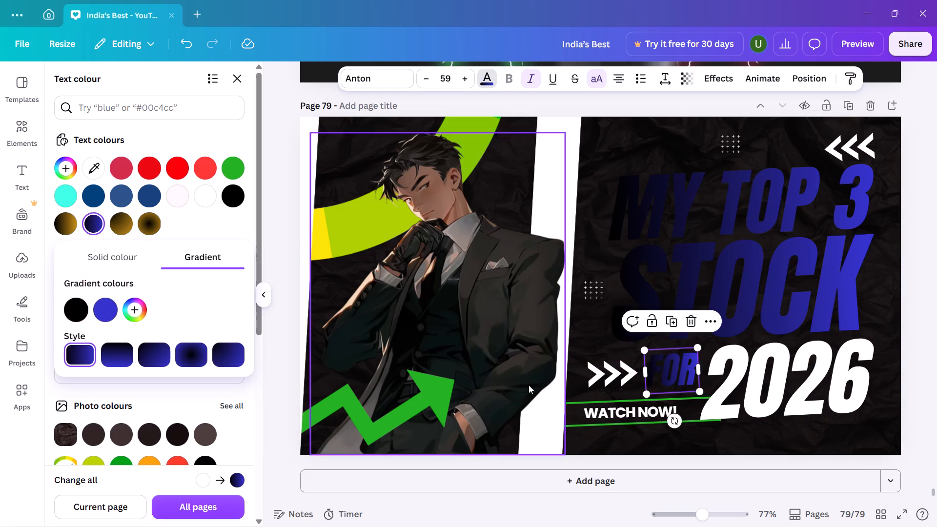
{"action": "left_click", "coordinate": [774, 401]}
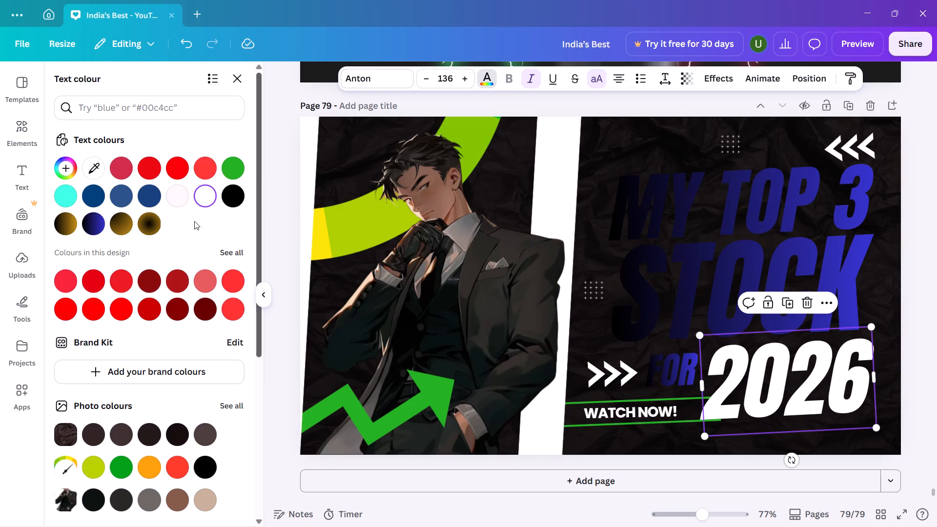
{"action": "left_click", "coordinate": [87, 223]}
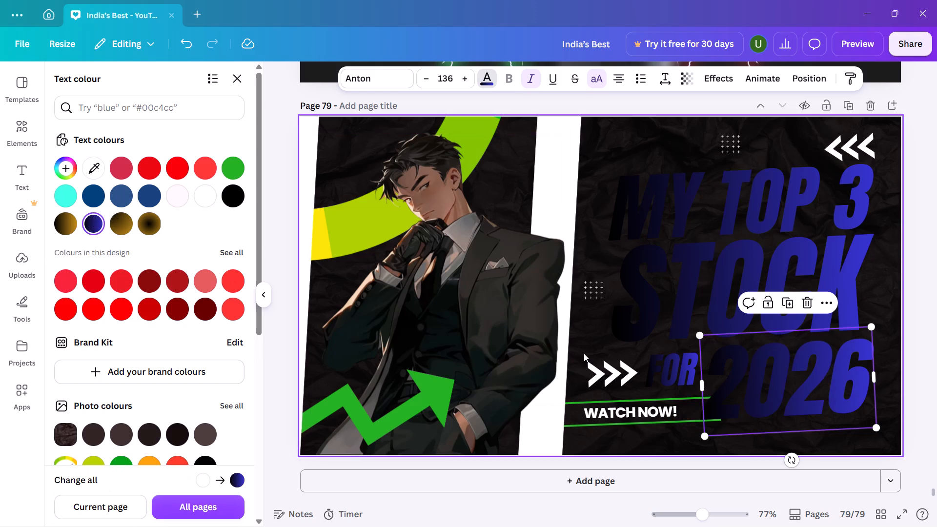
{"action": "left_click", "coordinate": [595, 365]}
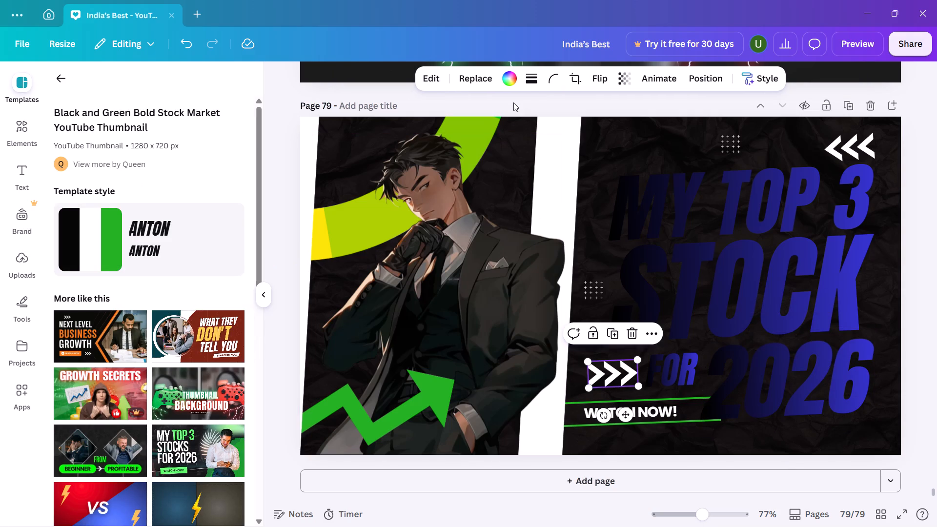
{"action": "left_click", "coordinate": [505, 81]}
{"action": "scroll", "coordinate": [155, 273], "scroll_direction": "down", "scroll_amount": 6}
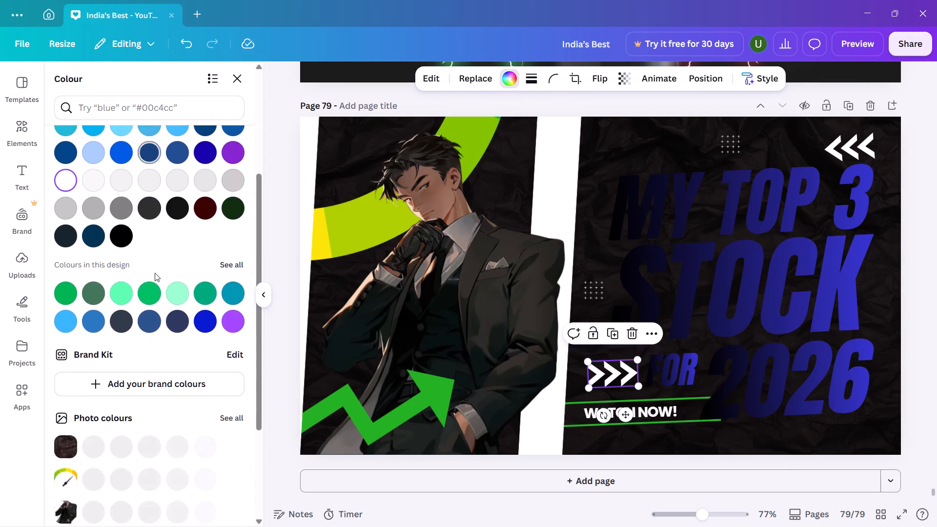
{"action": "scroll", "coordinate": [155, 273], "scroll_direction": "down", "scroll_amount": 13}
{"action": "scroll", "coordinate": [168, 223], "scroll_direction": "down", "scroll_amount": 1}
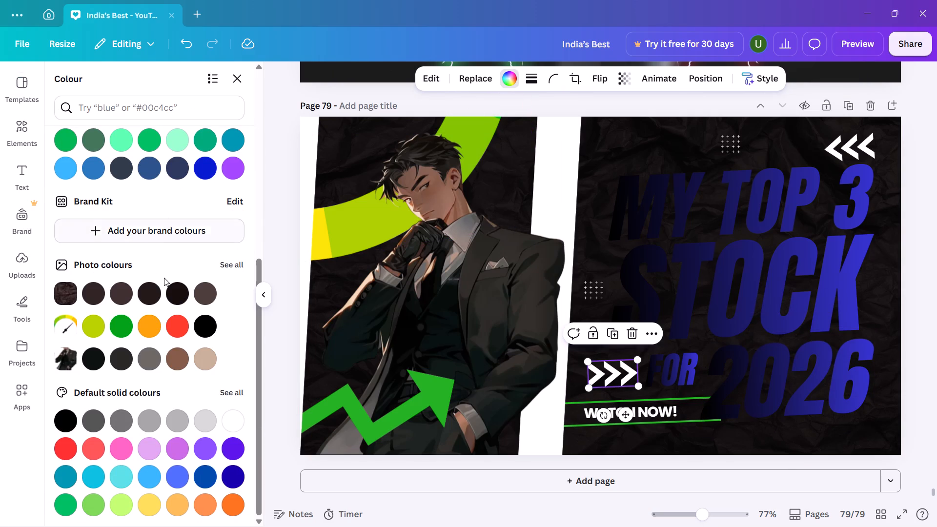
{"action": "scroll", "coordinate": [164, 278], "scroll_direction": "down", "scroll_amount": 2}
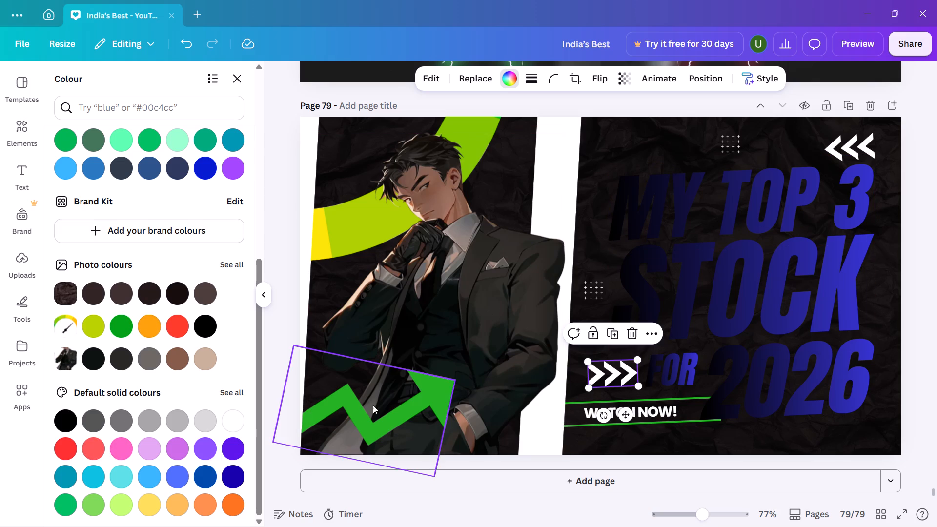
Move the green zigzag arrow fully onto page 79 and shift the gauge graphic lower behind the man in the suit.
{"action": "left_click_drag", "start_coordinate": [359, 409], "coordinate": [392, 397]}
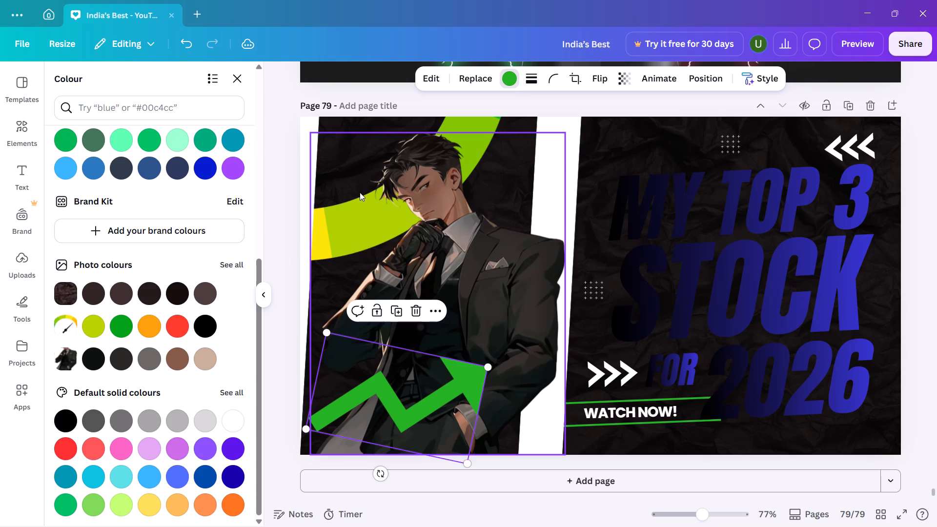
{"action": "left_click_drag", "start_coordinate": [371, 123], "coordinate": [431, 212]}
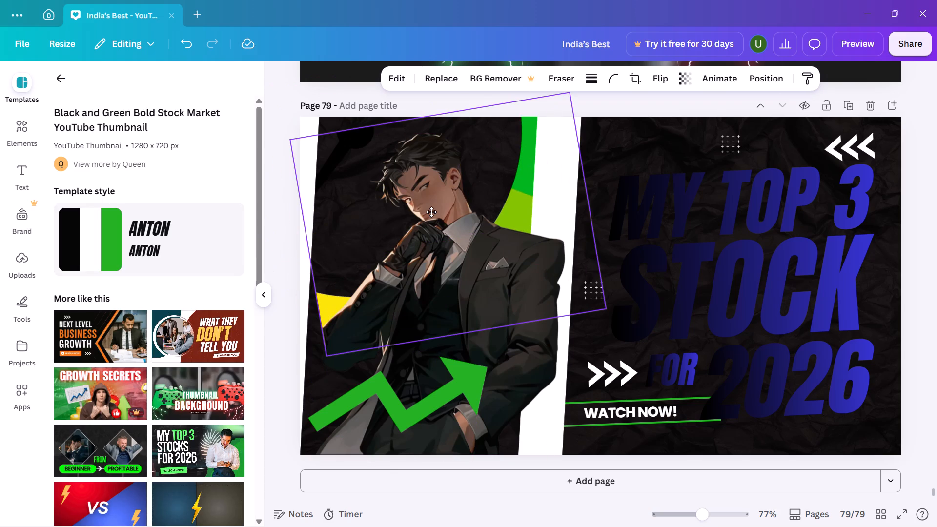
{"action": "left_click_drag", "start_coordinate": [431, 212], "coordinate": [433, 229]}
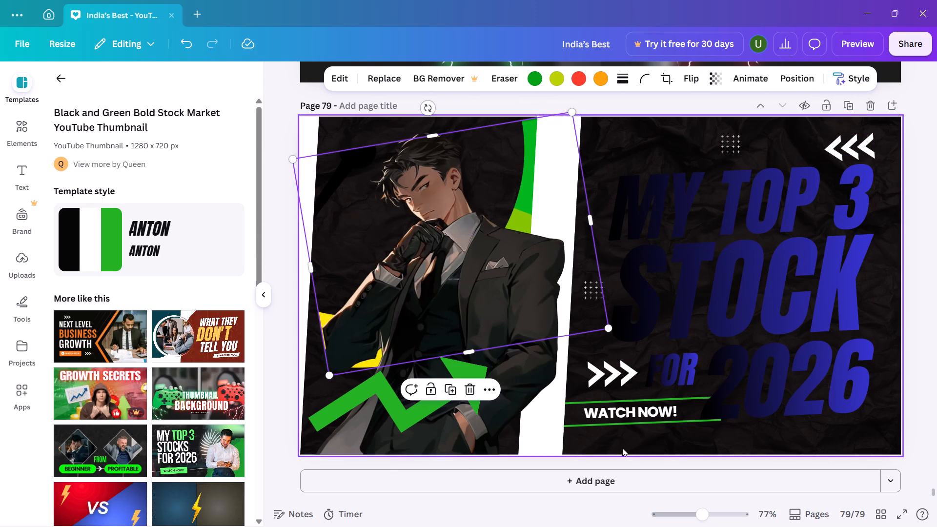
Add page 80 and fill it with the red "This Stock Destroyed My Portfolio" template from the similar stock market thumbnails.
{"action": "left_click", "coordinate": [585, 482]}
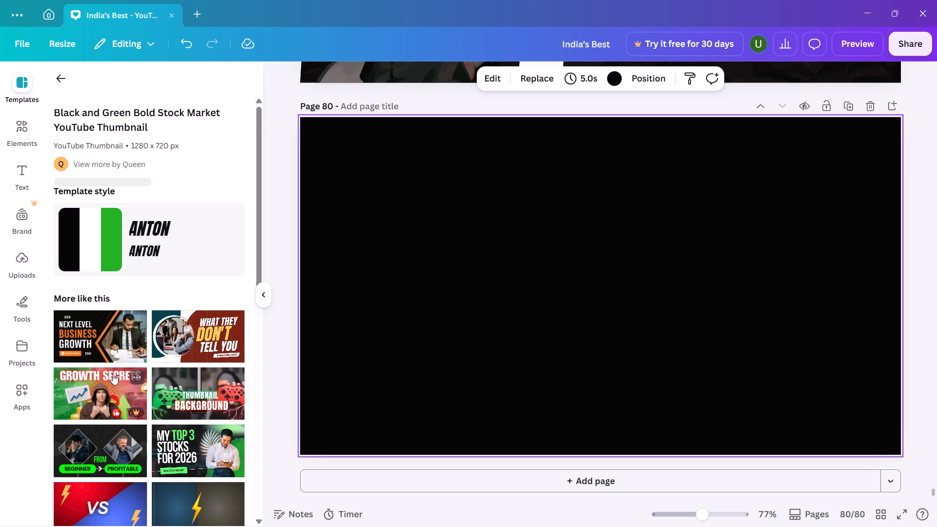
{"action": "scroll", "coordinate": [122, 345], "scroll_direction": "down", "scroll_amount": 4}
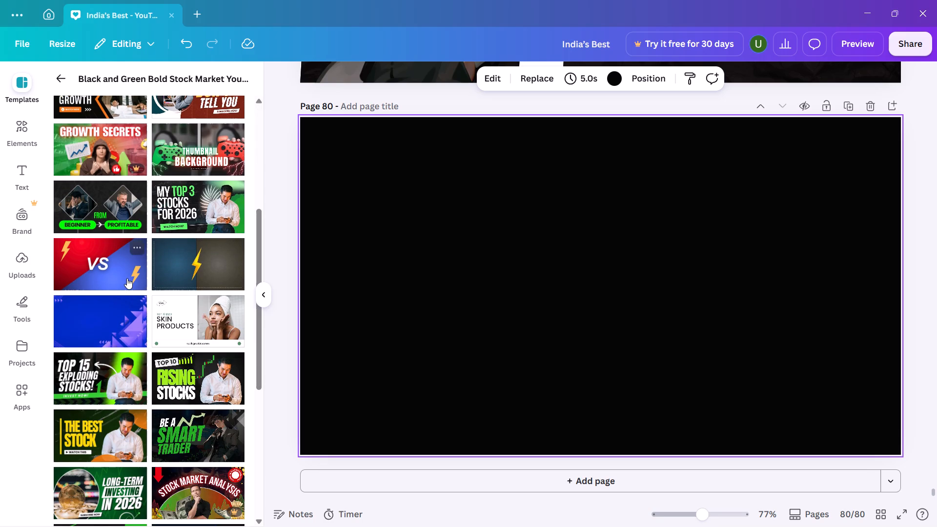
{"action": "scroll", "coordinate": [141, 262], "scroll_direction": "down", "scroll_amount": 4}
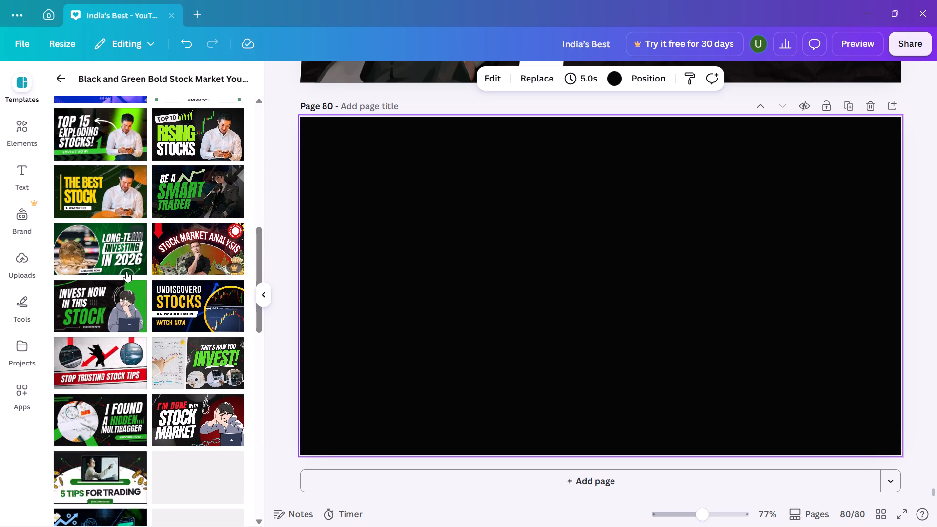
{"action": "scroll", "coordinate": [143, 264], "scroll_direction": "down", "scroll_amount": 4}
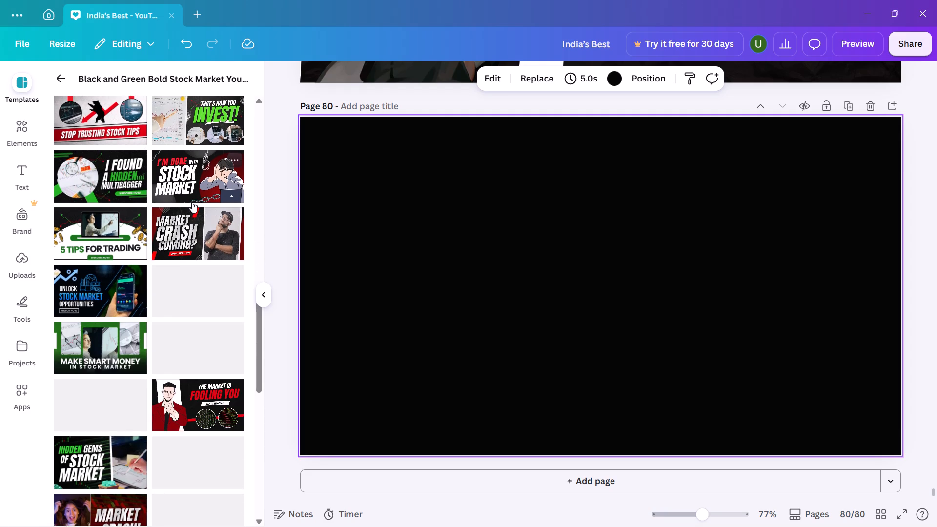
{"action": "scroll", "coordinate": [192, 202], "scroll_direction": "down", "scroll_amount": 1}
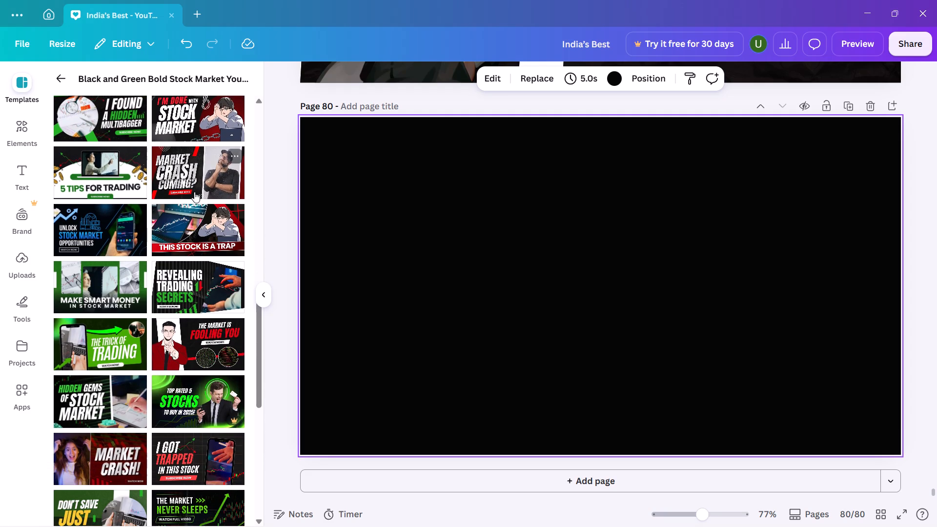
{"action": "scroll", "coordinate": [194, 192], "scroll_direction": "down", "scroll_amount": 3}
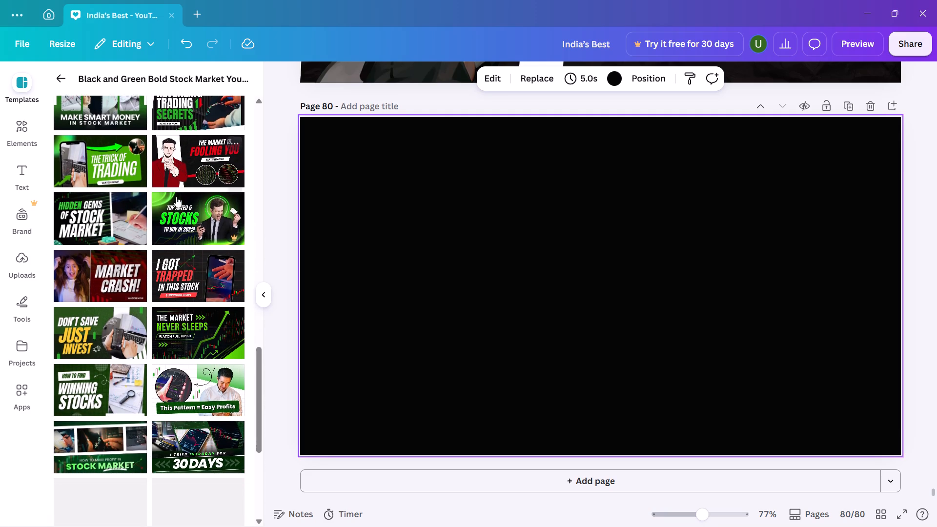
{"action": "scroll", "coordinate": [176, 197], "scroll_direction": "down", "scroll_amount": 4}
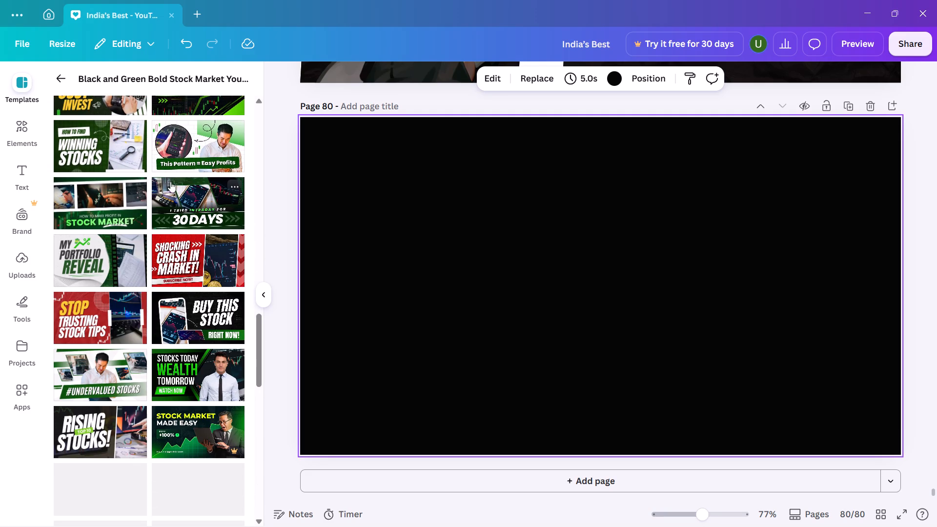
{"action": "scroll", "coordinate": [170, 182], "scroll_direction": "down", "scroll_amount": 4}
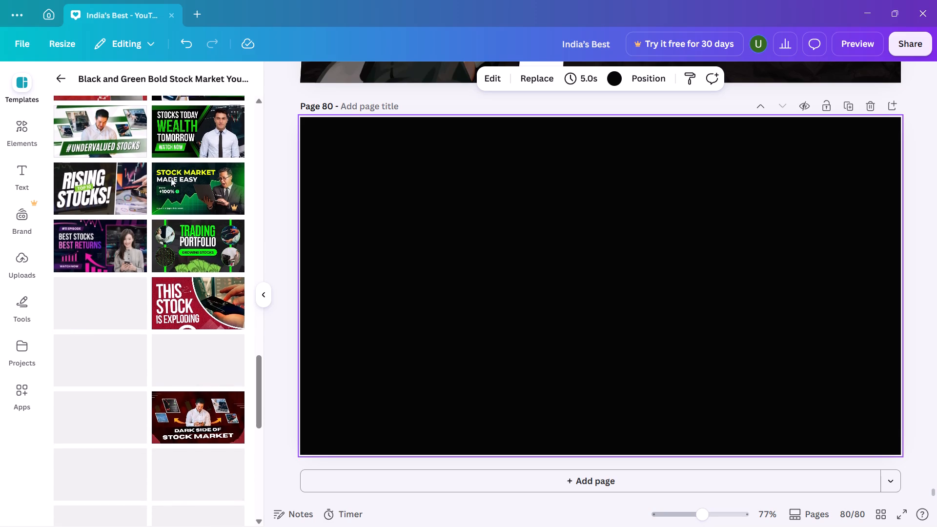
{"action": "scroll", "coordinate": [171, 178], "scroll_direction": "down", "scroll_amount": 3}
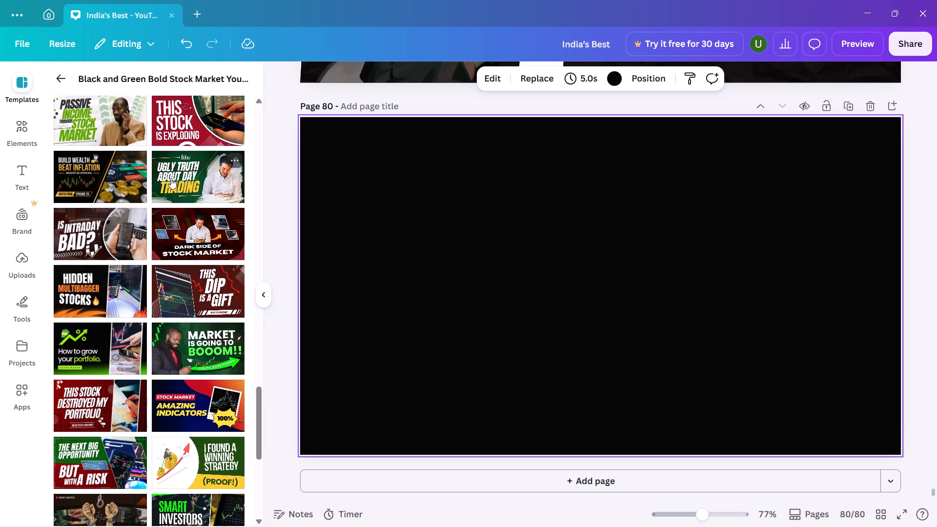
{"action": "scroll", "coordinate": [170, 178], "scroll_direction": "down", "scroll_amount": 2}
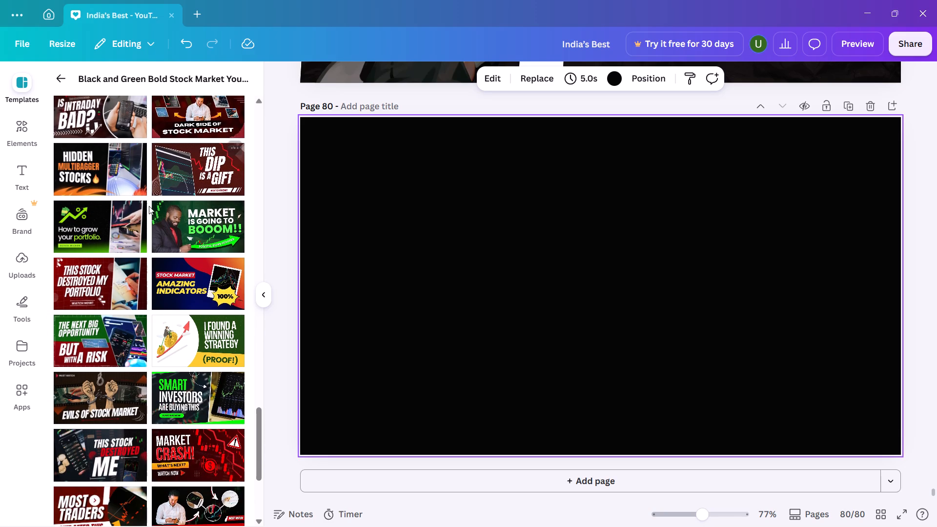
{"action": "scroll", "coordinate": [148, 208], "scroll_direction": "down", "scroll_amount": 1}
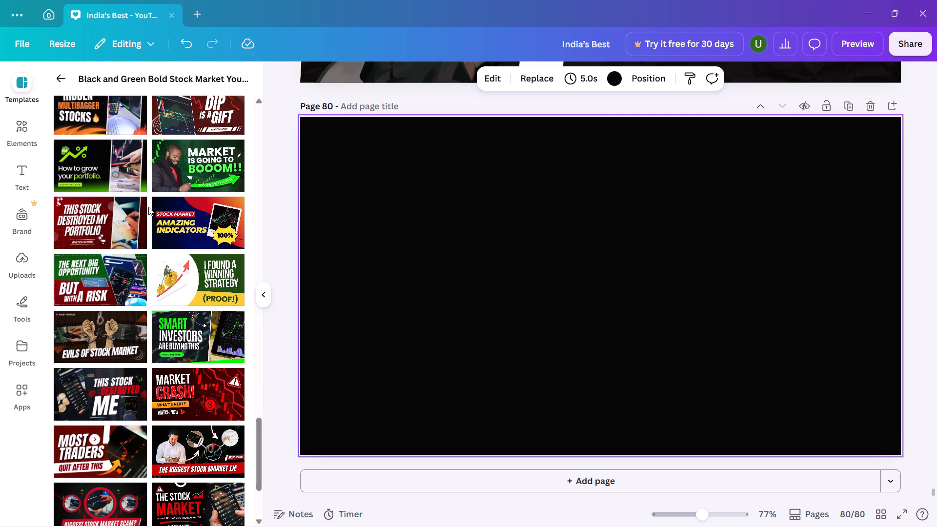
{"action": "scroll", "coordinate": [147, 211], "scroll_direction": "down", "scroll_amount": 3}
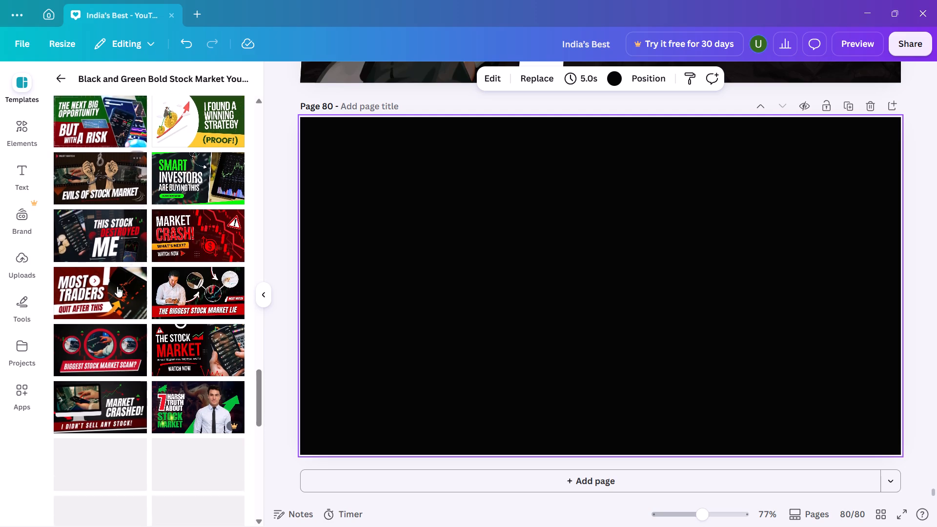
{"action": "scroll", "coordinate": [117, 286], "scroll_direction": "down", "scroll_amount": 14}
{"action": "scroll", "coordinate": [117, 286], "scroll_direction": "up", "scroll_amount": 4}
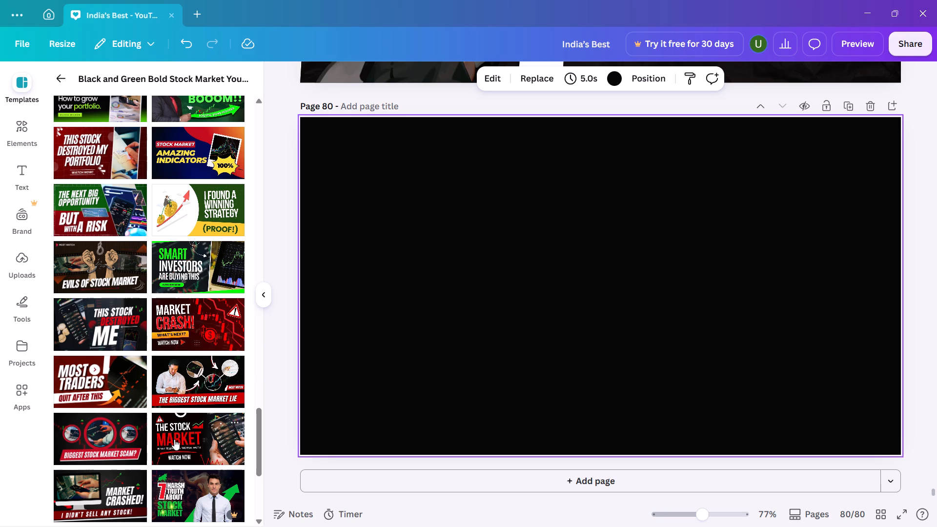
{"action": "scroll", "coordinate": [119, 396], "scroll_direction": "up", "scroll_amount": 1}
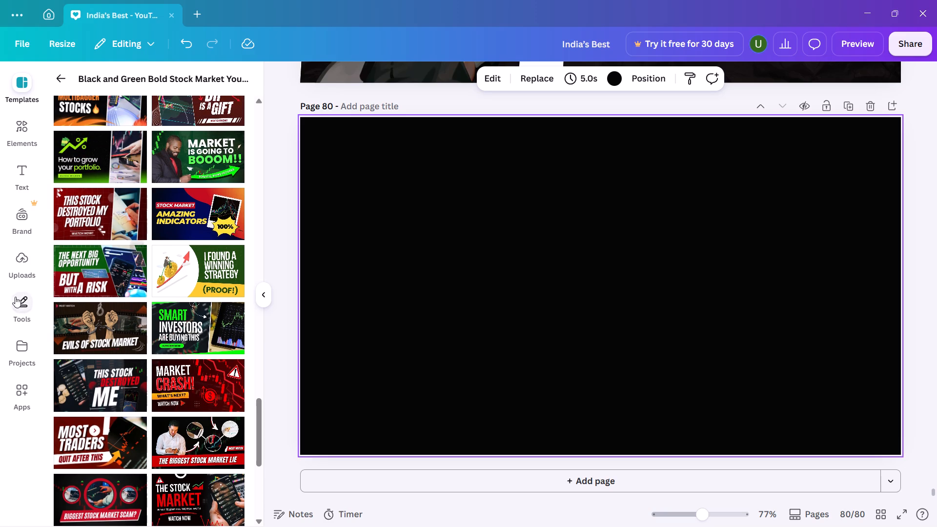
{"action": "left_click", "coordinate": [76, 209]}
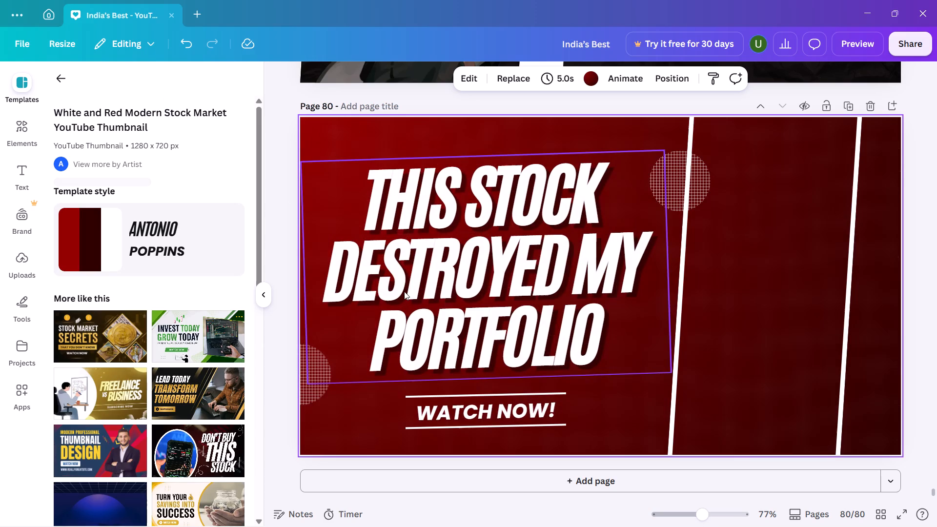
Give the headline the black-to-blue gradient and the WATCH NOW! text the circular gradient at 0% 0% from #000000 to #c89116.
{"action": "left_click", "coordinate": [457, 283]}
{"action": "left_click", "coordinate": [474, 83]}
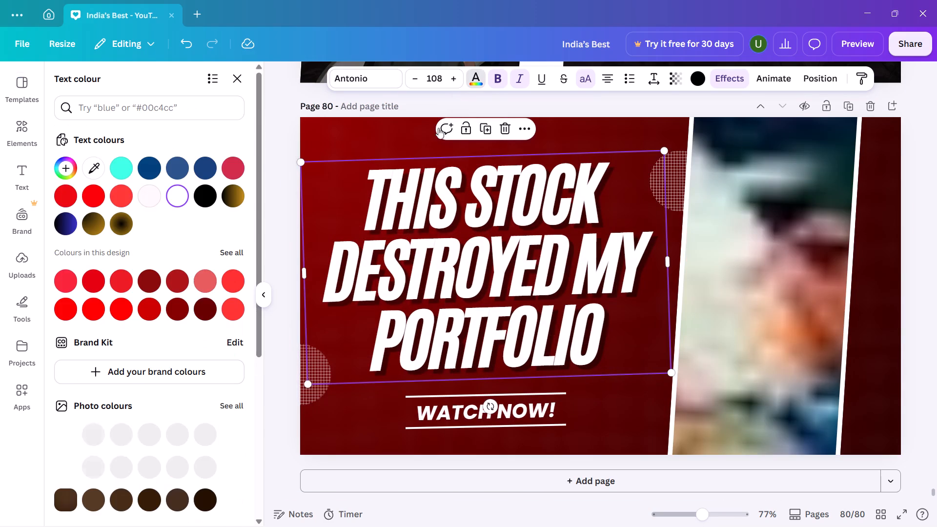
{"action": "left_click", "coordinate": [62, 225]}
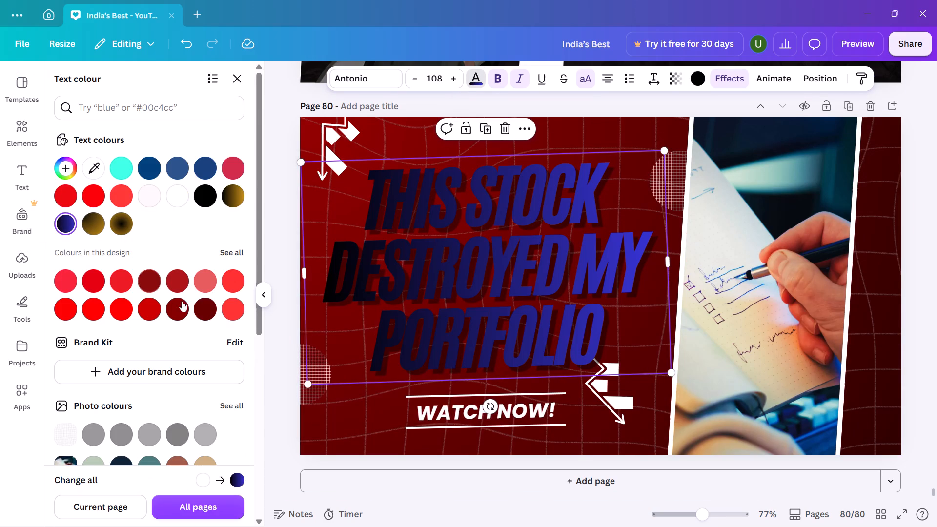
{"action": "left_click", "coordinate": [424, 399]}
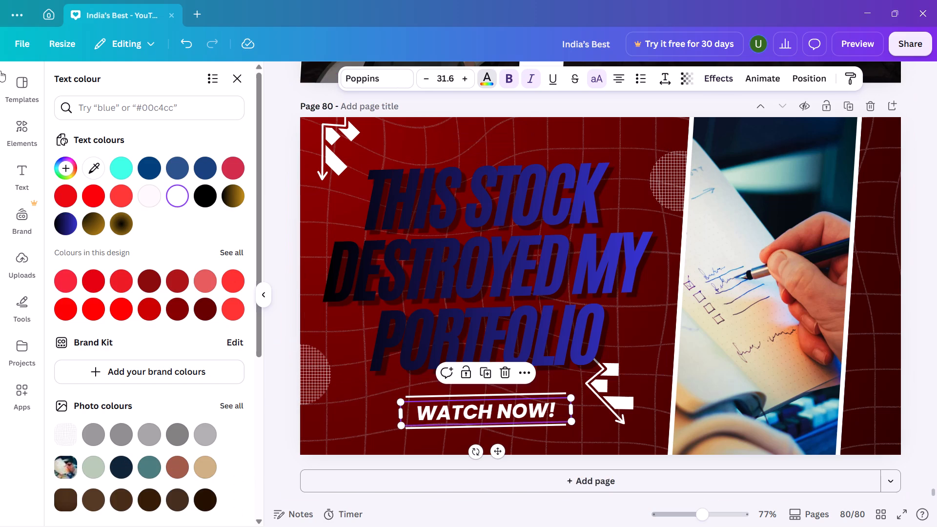
{"action": "left_click", "coordinate": [94, 223]}
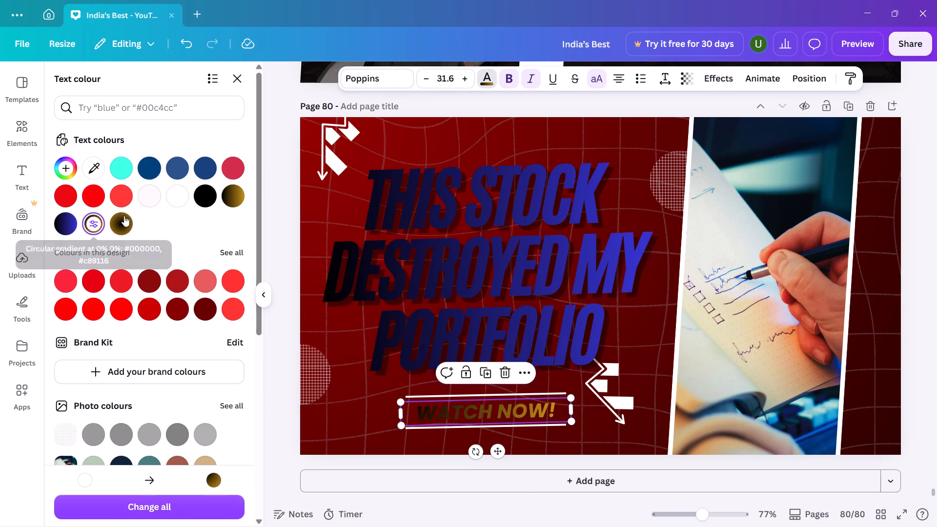
Move the lower dotted circle fully onto page 80 and nudge the two white arrow graphics slightly from their original spots.
{"action": "left_click", "coordinate": [308, 372]}
{"action": "left_click_drag", "start_coordinate": [308, 372], "coordinate": [315, 372]}
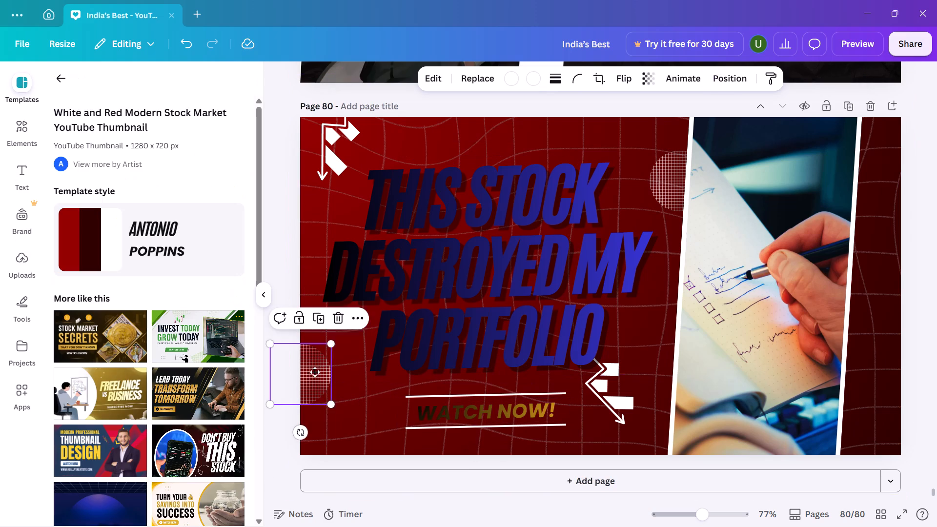
{"action": "left_click_drag", "start_coordinate": [315, 372], "coordinate": [342, 371]}
{"action": "left_click_drag", "start_coordinate": [324, 153], "coordinate": [331, 165]}
{"action": "left_click", "coordinate": [616, 389]}
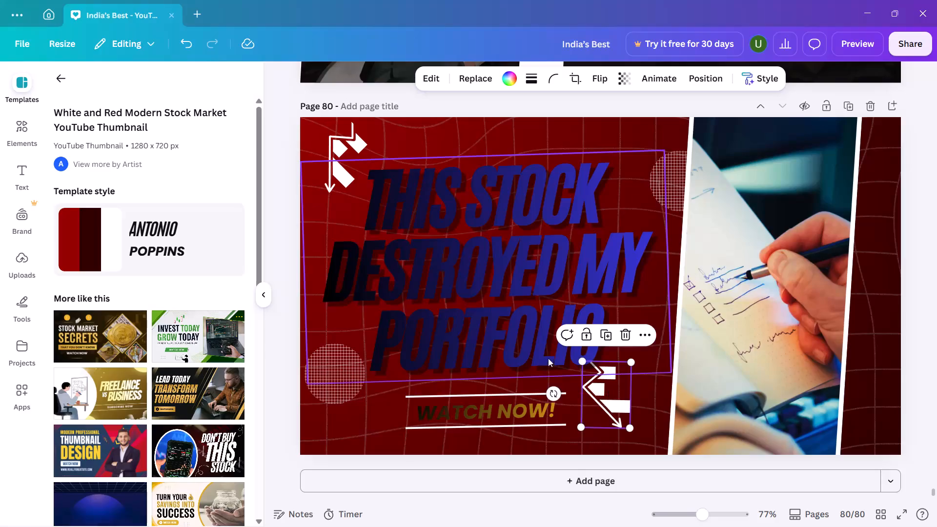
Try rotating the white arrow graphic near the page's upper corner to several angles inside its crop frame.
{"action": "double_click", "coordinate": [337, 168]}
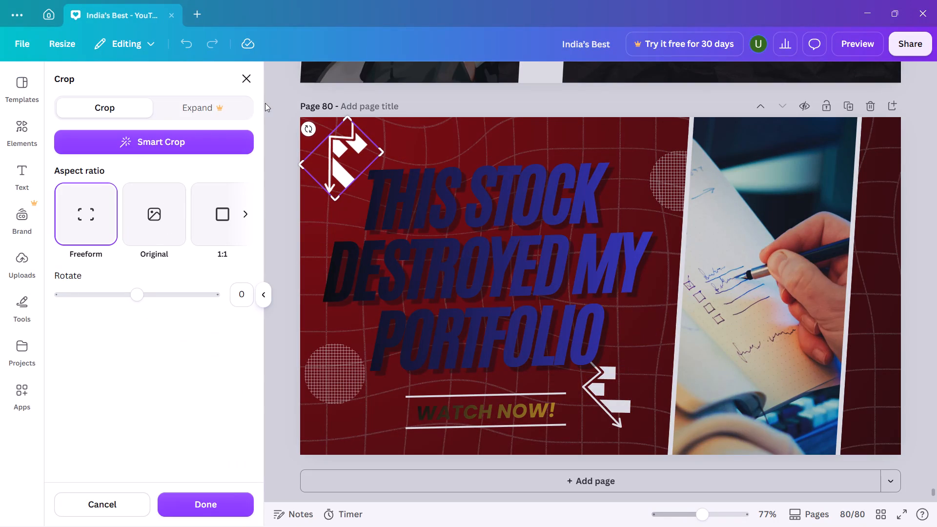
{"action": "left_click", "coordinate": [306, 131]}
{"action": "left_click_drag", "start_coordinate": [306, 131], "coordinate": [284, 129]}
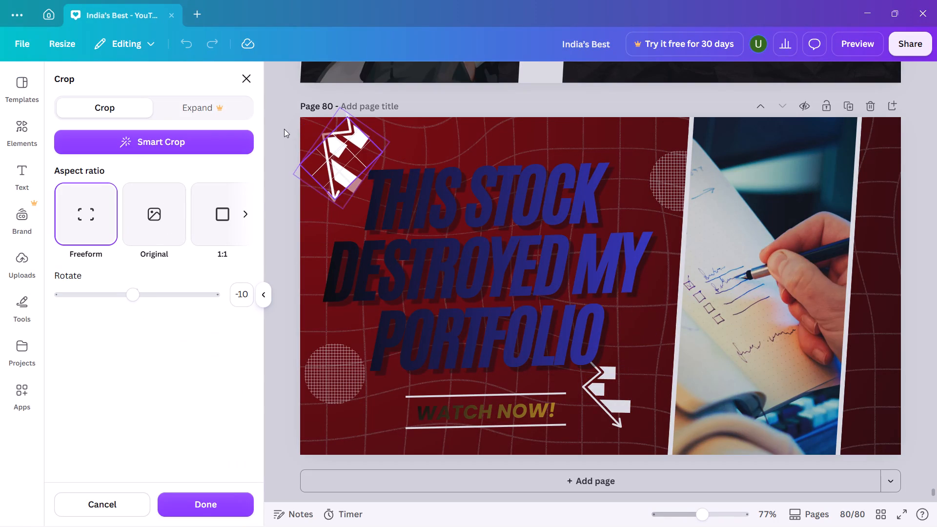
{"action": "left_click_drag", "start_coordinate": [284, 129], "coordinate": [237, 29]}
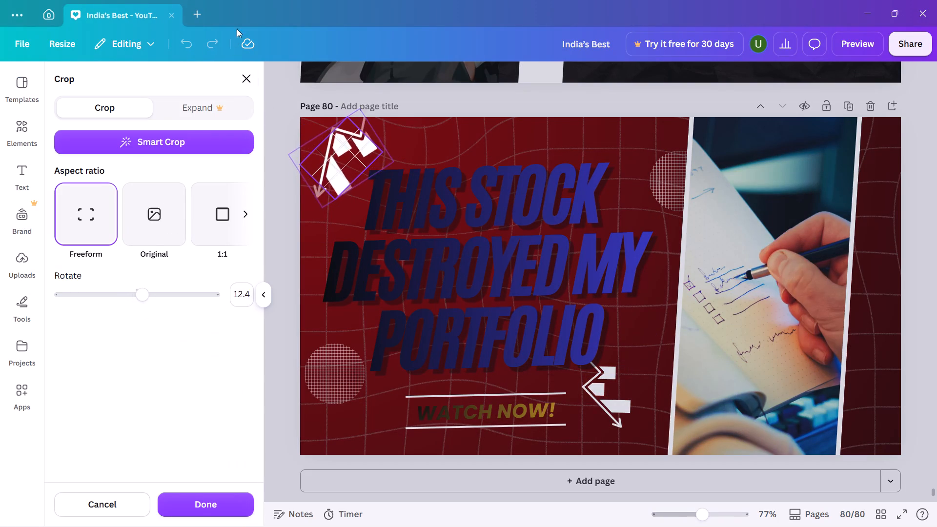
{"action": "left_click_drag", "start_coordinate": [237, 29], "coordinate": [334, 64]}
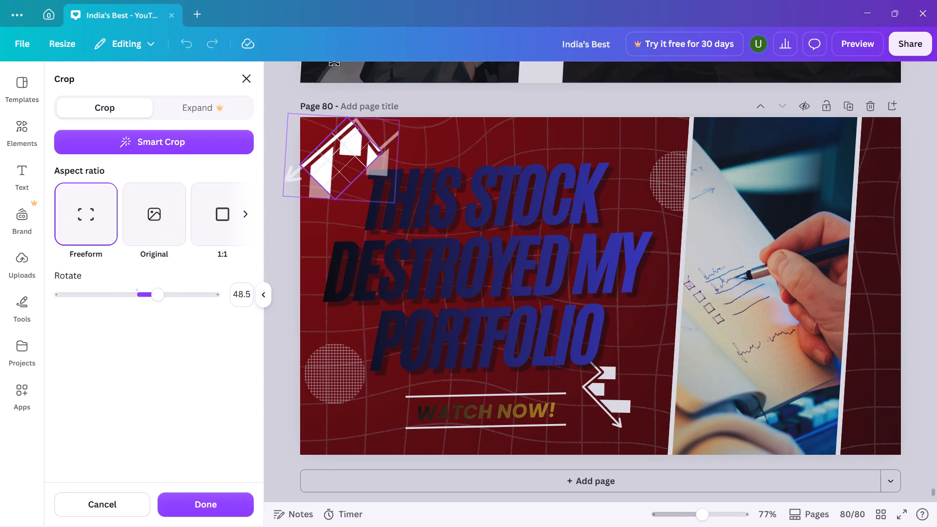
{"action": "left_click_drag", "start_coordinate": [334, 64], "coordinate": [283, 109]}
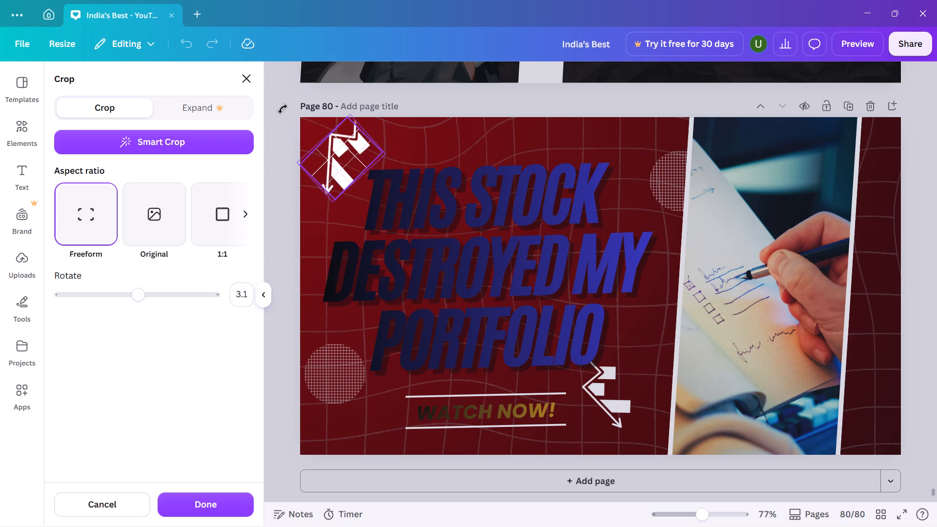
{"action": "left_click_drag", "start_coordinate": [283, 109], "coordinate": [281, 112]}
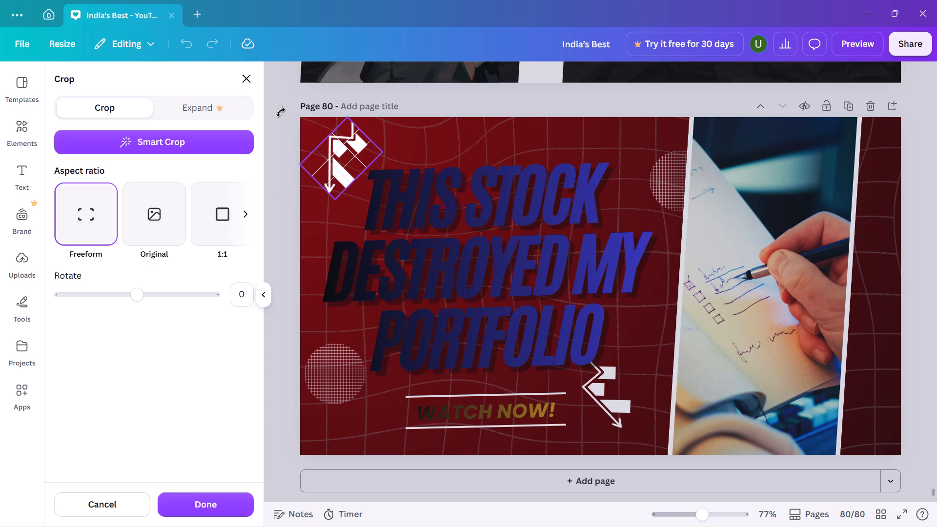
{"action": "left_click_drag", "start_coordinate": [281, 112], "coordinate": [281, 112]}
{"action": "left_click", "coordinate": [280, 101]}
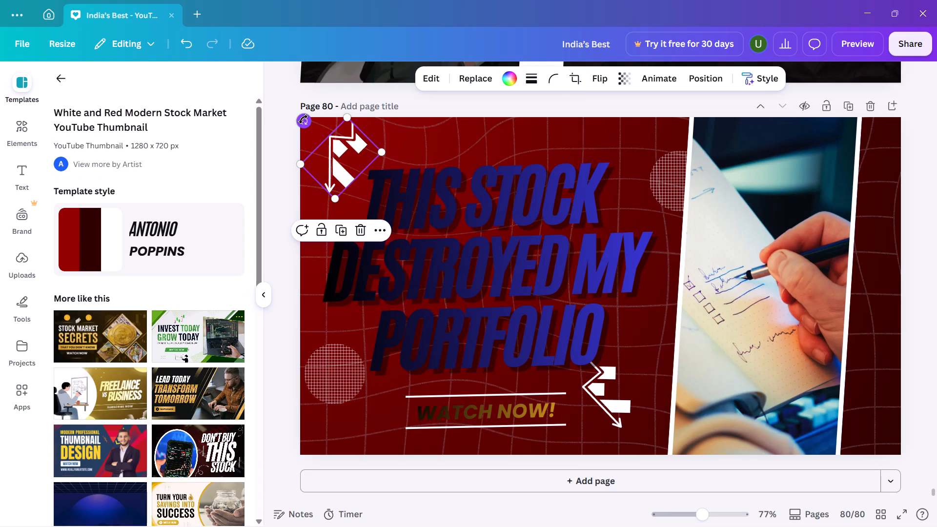
Rotate the white arrow graphic near page 80's upper-left corner until its arrow points up towards that corner, and place it just above the headline.
{"action": "left_click_drag", "start_coordinate": [303, 120], "coordinate": [342, 176]}
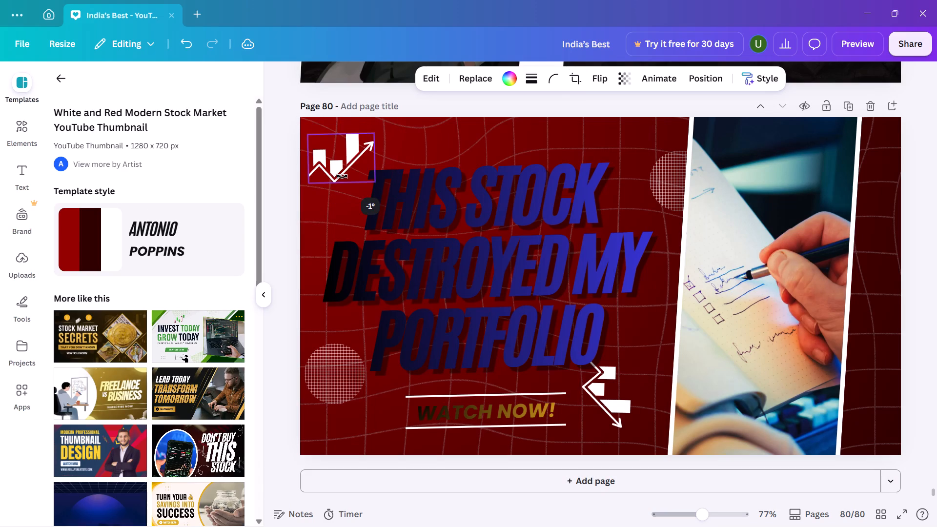
{"action": "left_click_drag", "start_coordinate": [342, 176], "coordinate": [400, 171]}
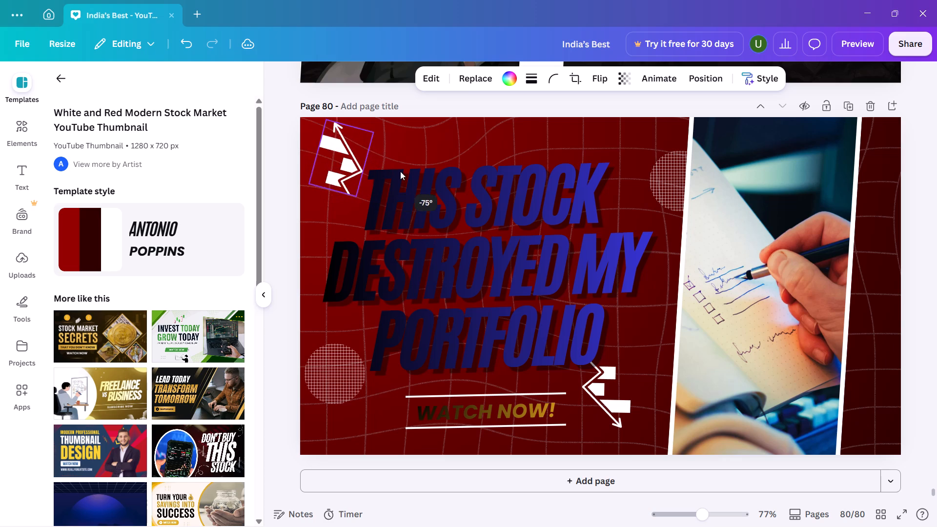
{"action": "left_click_drag", "start_coordinate": [400, 171], "coordinate": [521, 116]}
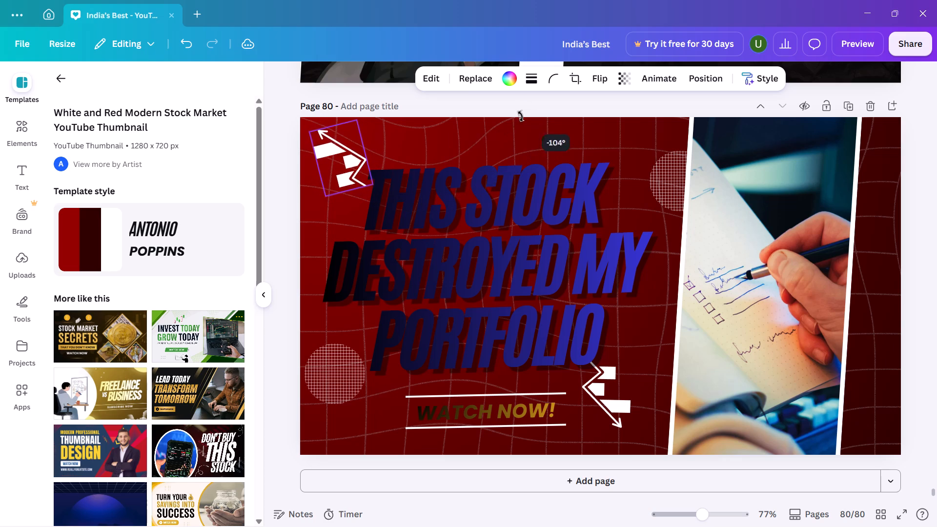
{"action": "left_click_drag", "start_coordinate": [521, 116], "coordinate": [517, 128]}
{"action": "left_click_drag", "start_coordinate": [345, 171], "coordinate": [368, 166]}
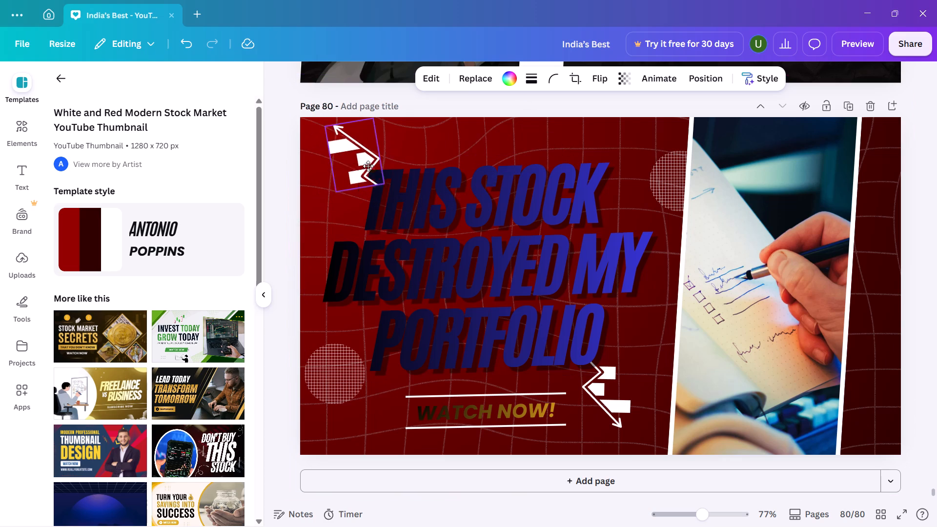
{"action": "left_click_drag", "start_coordinate": [368, 166], "coordinate": [346, 162]}
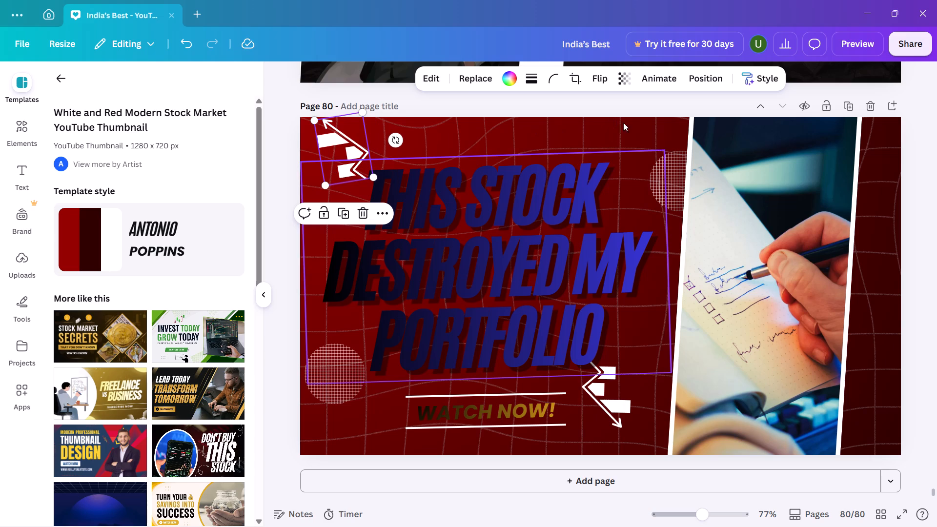
Move the upper dotted circle off the slanted photo to the page's top edge, above the end of the headline.
{"action": "left_click_drag", "start_coordinate": [669, 170], "coordinate": [625, 150]}
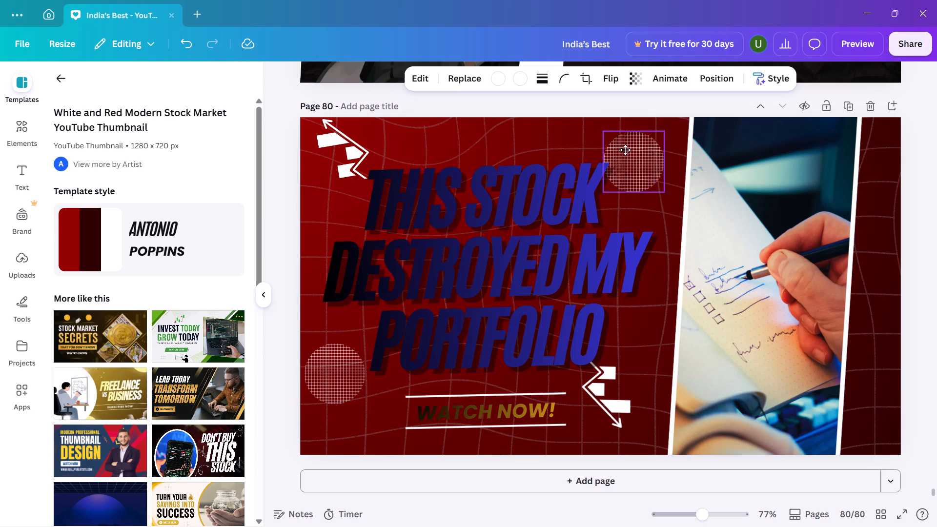
{"action": "left_click_drag", "start_coordinate": [625, 150], "coordinate": [637, 141]}
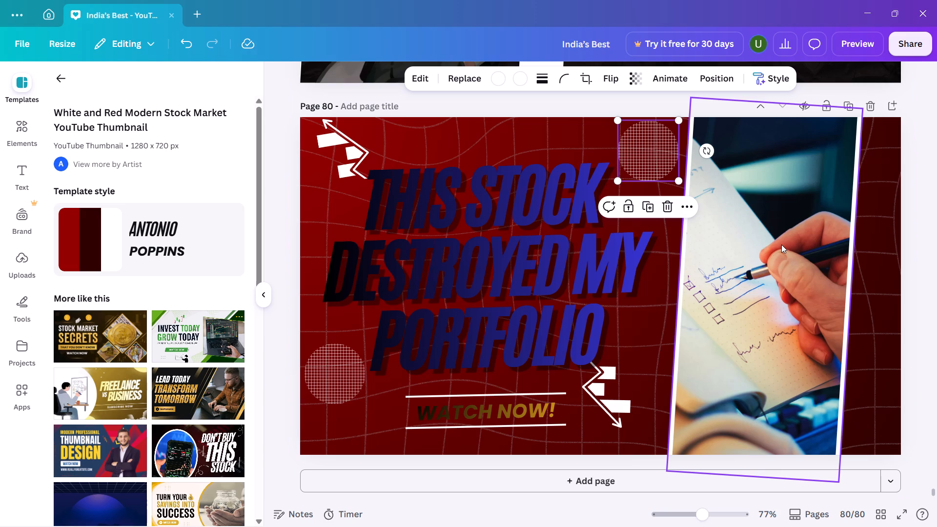
Add page 81 and fill it with the "This Stock Is a Trap" template from the similar stock market thumbnails.
{"action": "left_click", "coordinate": [426, 479]}
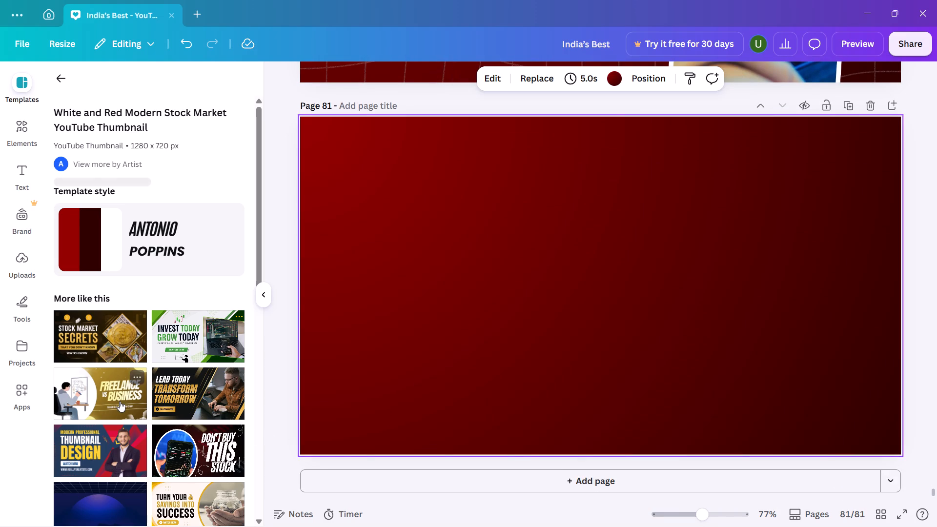
{"action": "scroll", "coordinate": [120, 401], "scroll_direction": "down", "scroll_amount": 2}
{"action": "scroll", "coordinate": [124, 313], "scroll_direction": "down", "scroll_amount": 2}
{"action": "scroll", "coordinate": [139, 263], "scroll_direction": "down", "scroll_amount": 3}
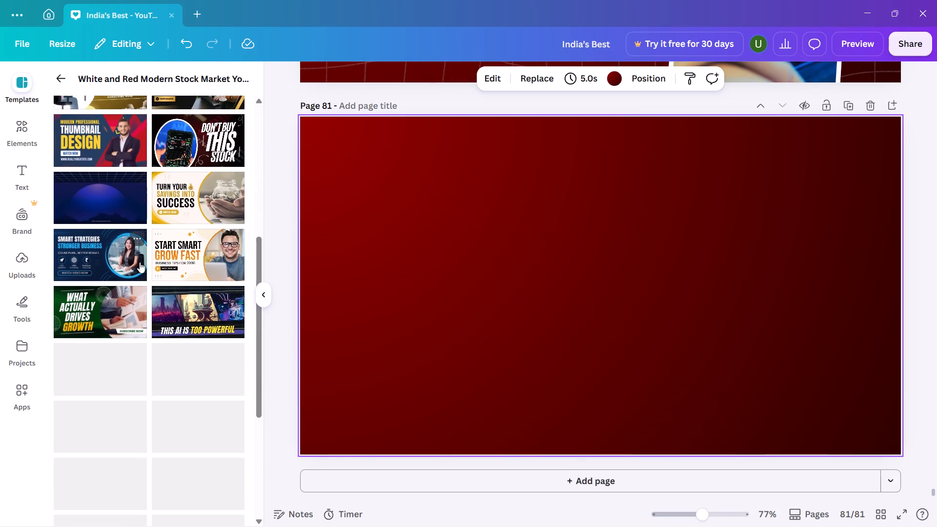
{"action": "scroll", "coordinate": [140, 262], "scroll_direction": "down", "scroll_amount": 2}
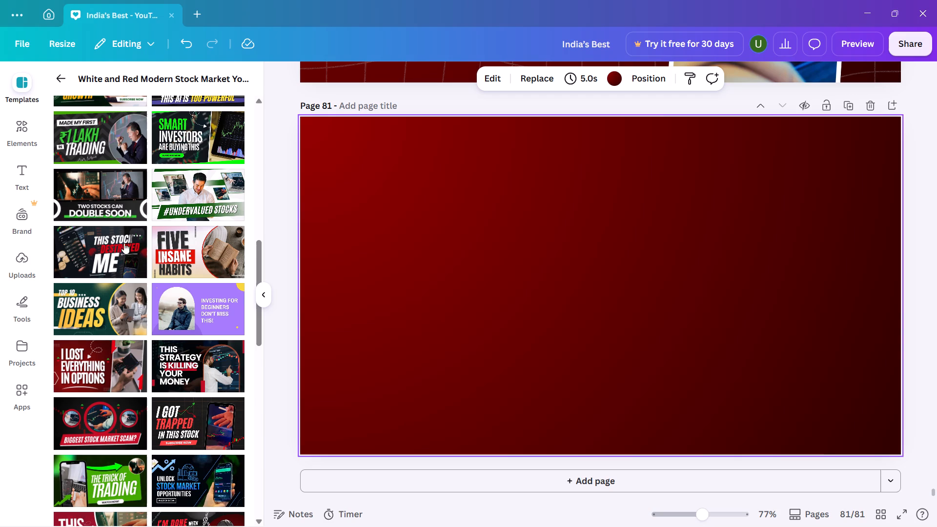
{"action": "scroll", "coordinate": [117, 237], "scroll_direction": "down", "scroll_amount": 2}
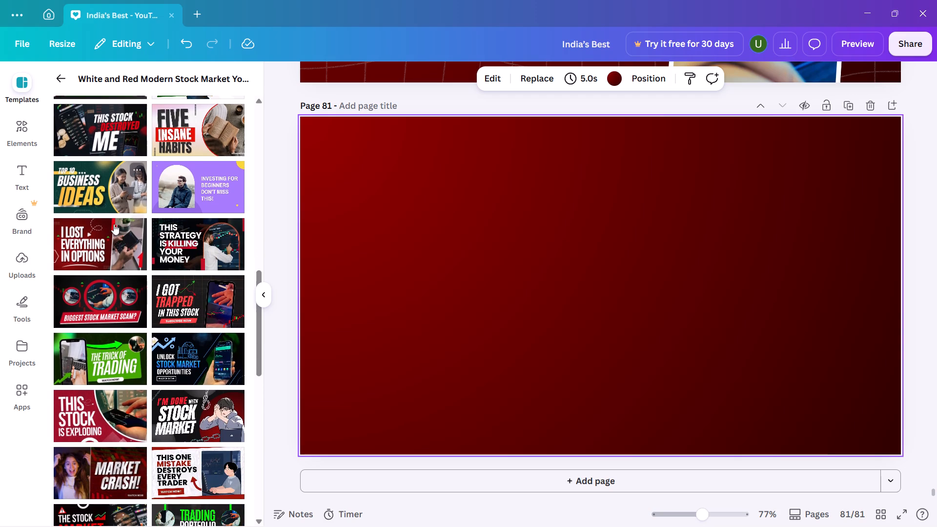
{"action": "scroll", "coordinate": [111, 222], "scroll_direction": "down", "scroll_amount": 2}
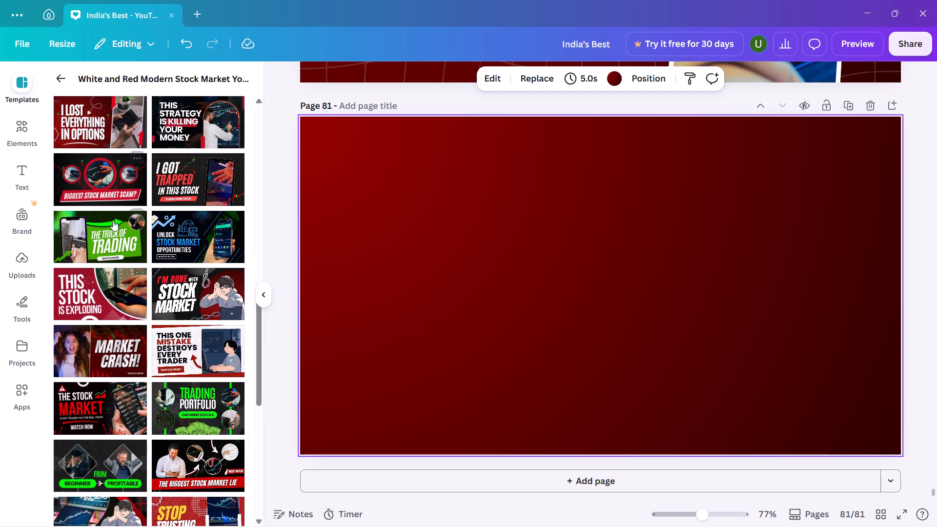
{"action": "scroll", "coordinate": [134, 212], "scroll_direction": "down", "scroll_amount": 3}
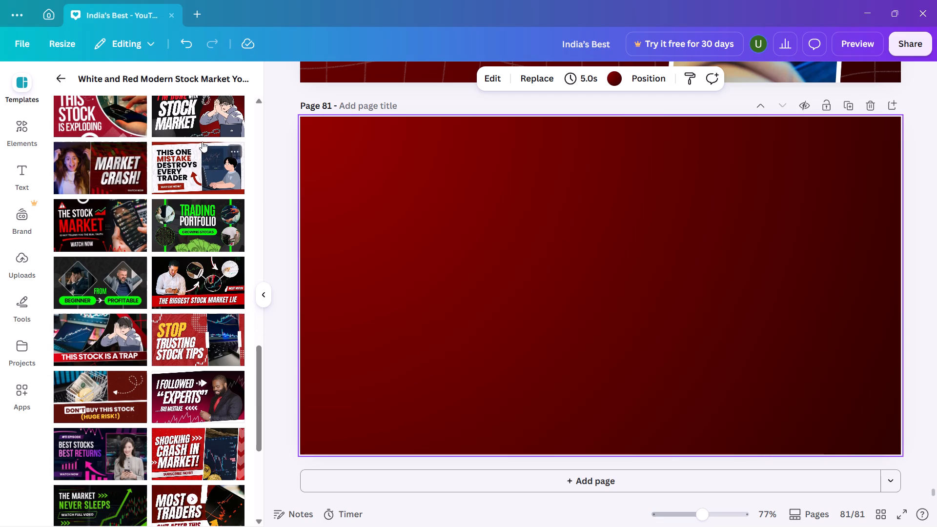
{"action": "scroll", "coordinate": [199, 141], "scroll_direction": "down", "scroll_amount": 3}
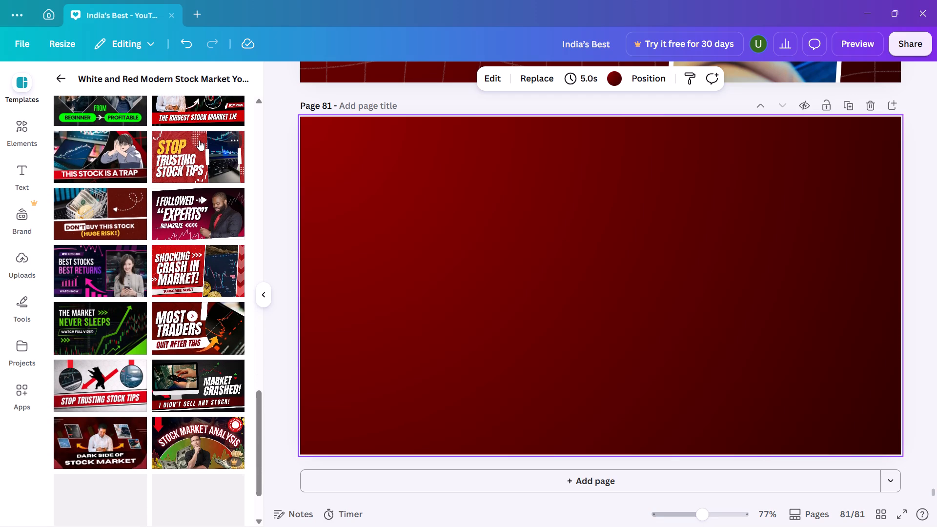
{"action": "left_click", "coordinate": [102, 158]}
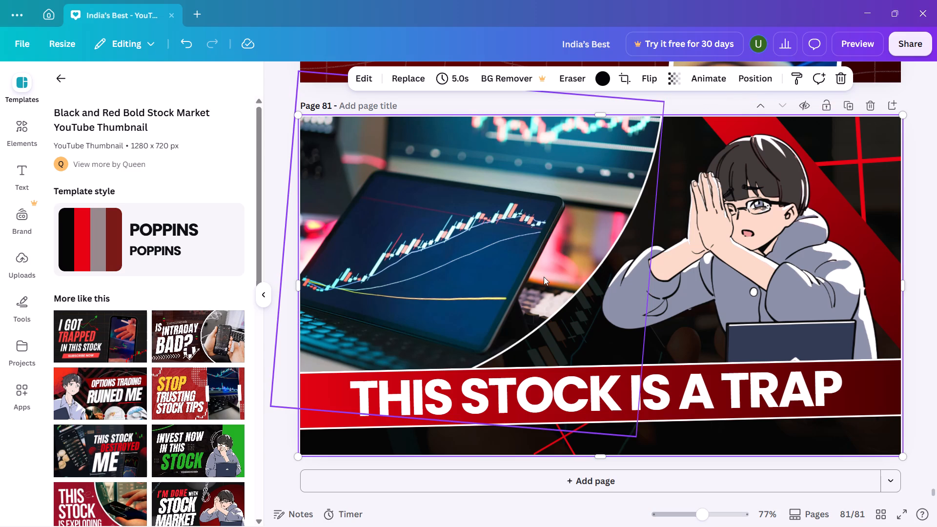
Give the THIS STOCK IS A TRAP headline the black-to-blue gradient text colour.
{"action": "left_click", "coordinate": [473, 407]}
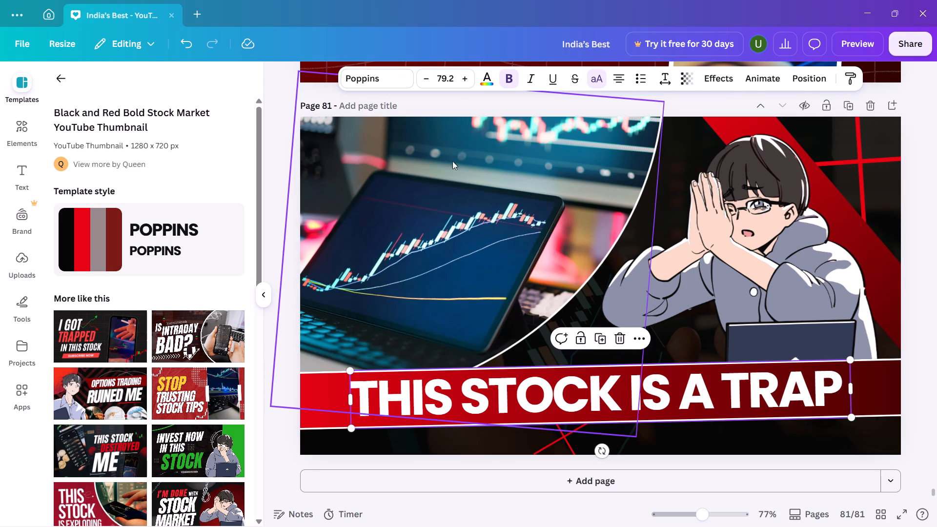
{"action": "left_click", "coordinate": [489, 78]}
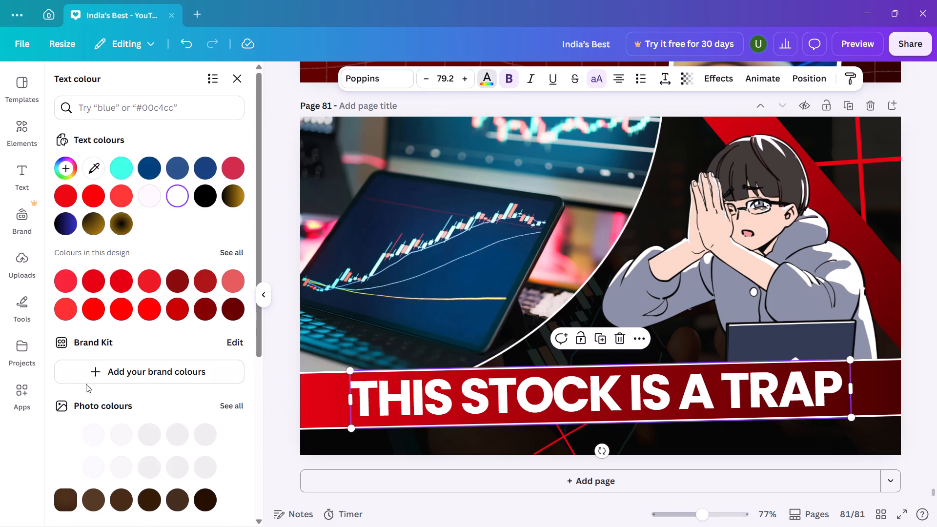
{"action": "left_click", "coordinate": [61, 223]}
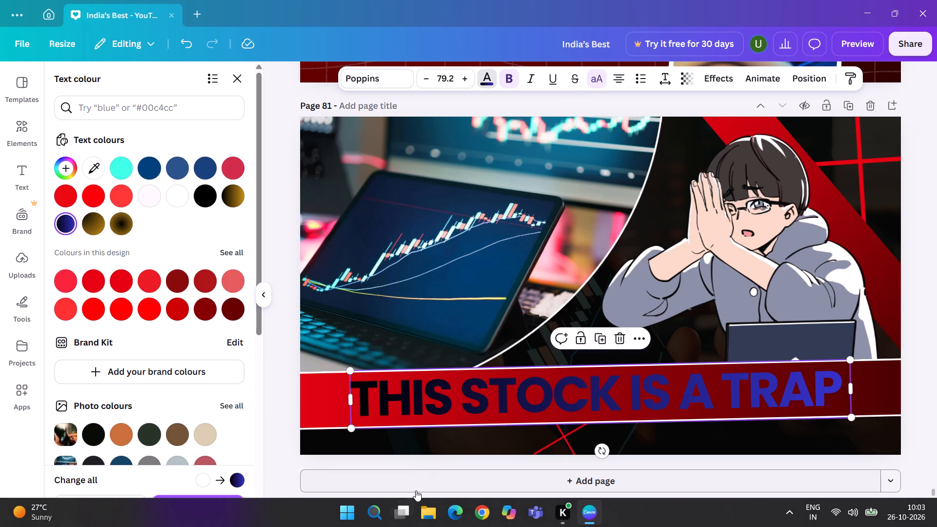
Add page 82 and fill it with the red "Market Crash! What's Next?" template from the similar stock market thumbnails.
{"action": "left_click", "coordinate": [412, 473]}
{"action": "scroll", "coordinate": [163, 403], "scroll_direction": "down", "scroll_amount": 1}
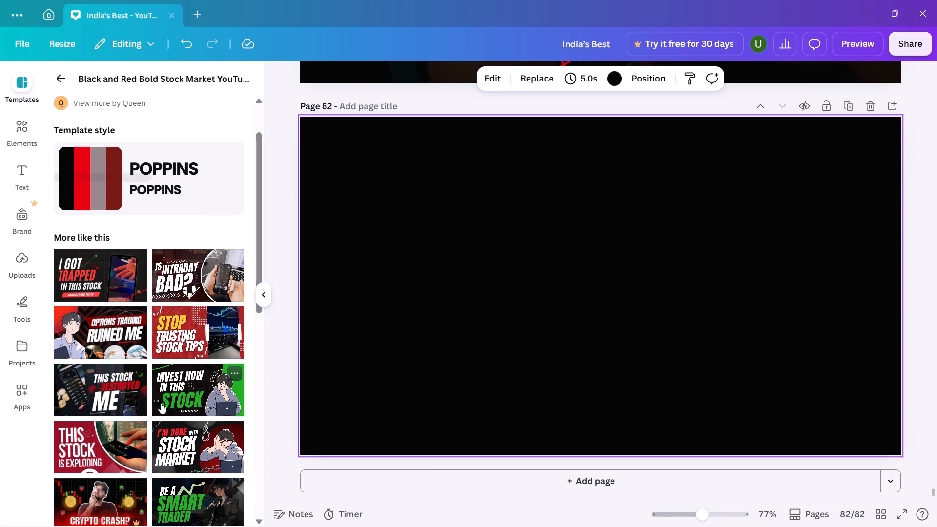
{"action": "scroll", "coordinate": [162, 409], "scroll_direction": "down", "scroll_amount": 2}
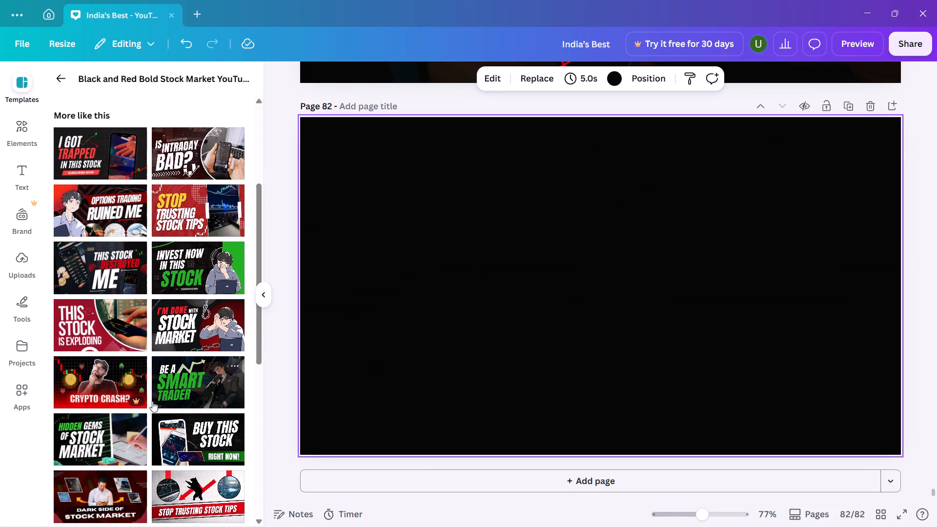
{"action": "scroll", "coordinate": [149, 402], "scroll_direction": "down", "scroll_amount": 2}
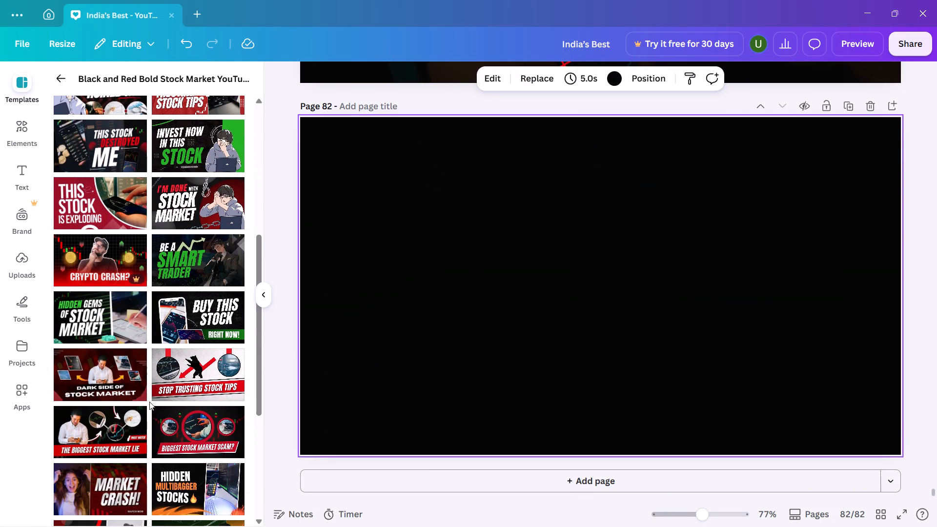
{"action": "scroll", "coordinate": [149, 402], "scroll_direction": "down", "scroll_amount": 2}
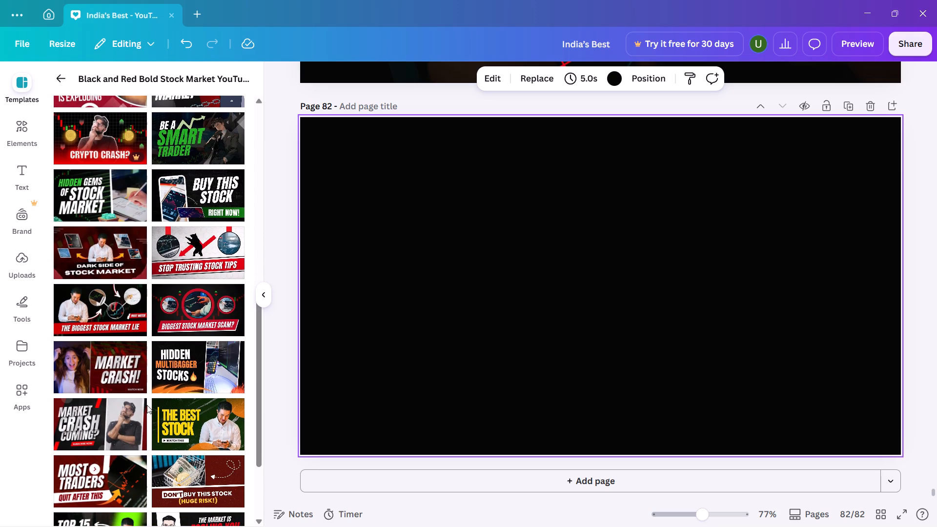
{"action": "scroll", "coordinate": [147, 405], "scroll_direction": "down", "scroll_amount": 6}
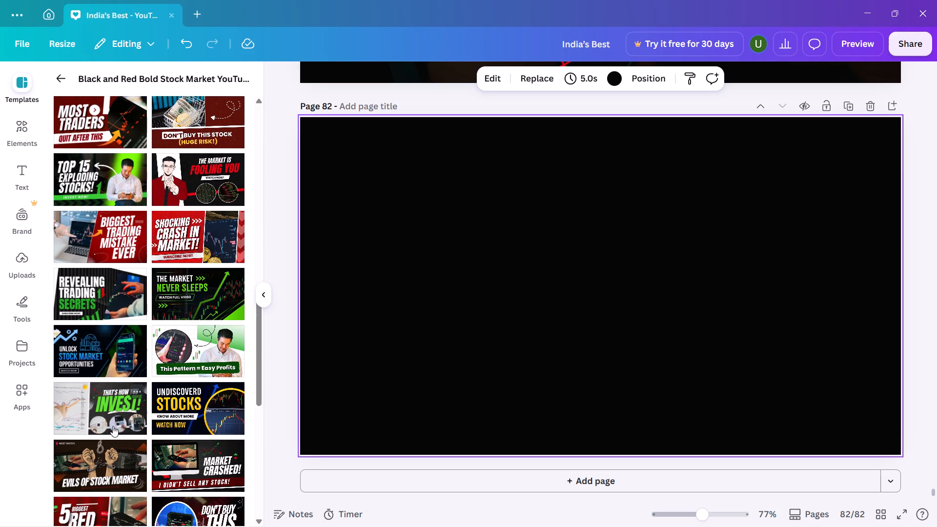
{"action": "scroll", "coordinate": [111, 426], "scroll_direction": "down", "scroll_amount": 2}
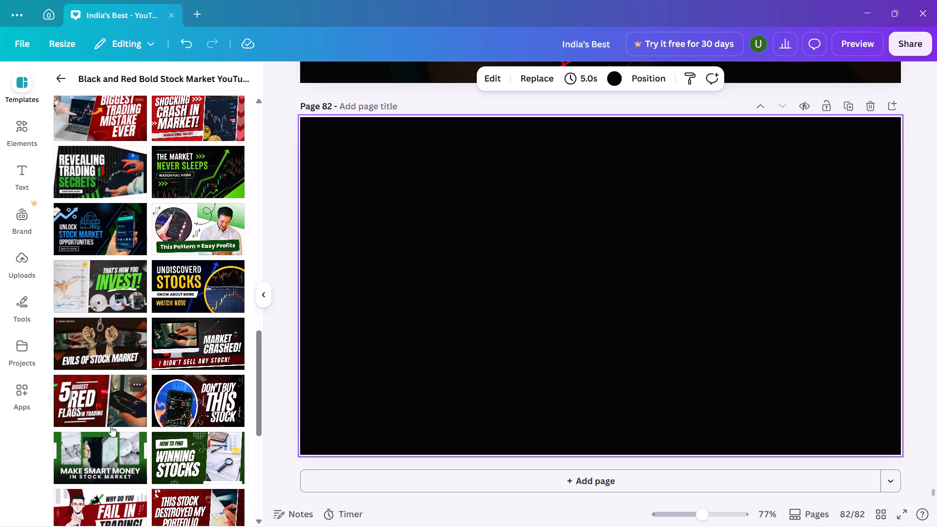
{"action": "scroll", "coordinate": [111, 426], "scroll_direction": "down", "scroll_amount": 3}
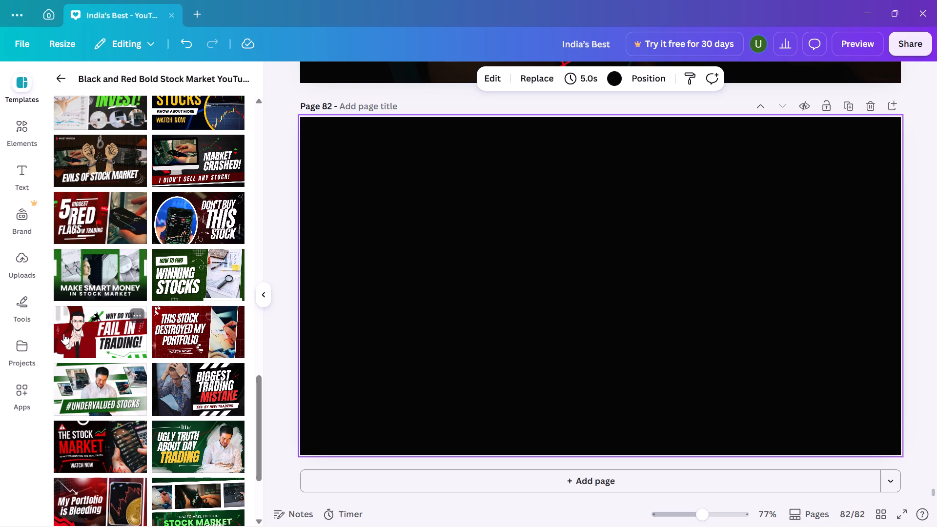
{"action": "scroll", "coordinate": [165, 305], "scroll_direction": "down", "scroll_amount": 1}
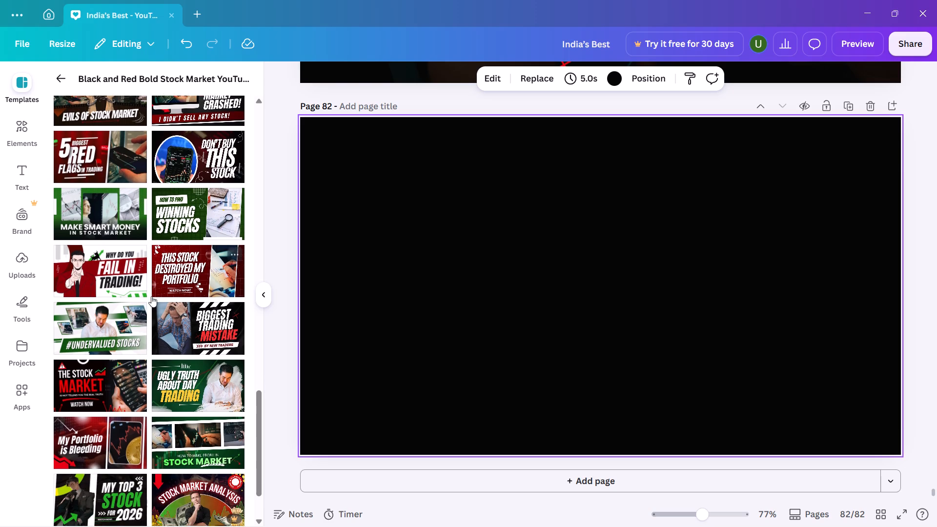
{"action": "scroll", "coordinate": [145, 304], "scroll_direction": "down", "scroll_amount": 4}
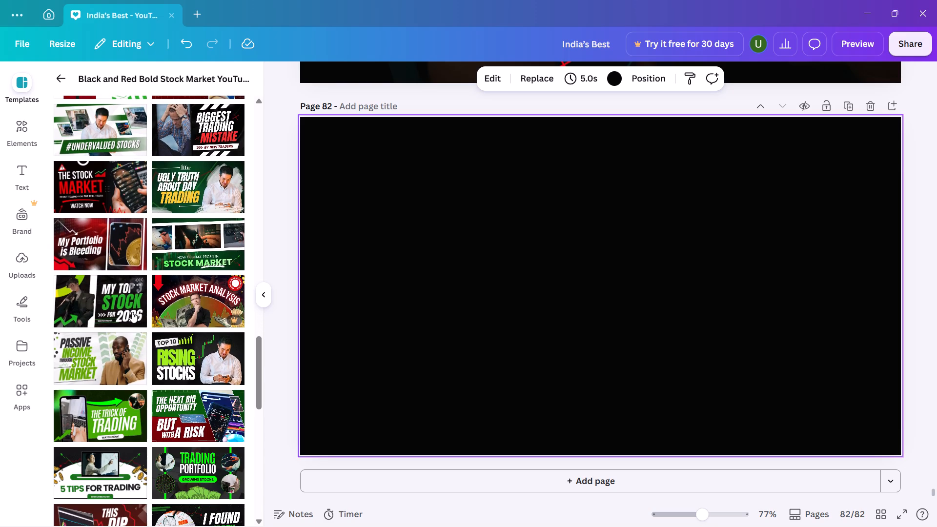
{"action": "scroll", "coordinate": [132, 312], "scroll_direction": "down", "scroll_amount": 3}
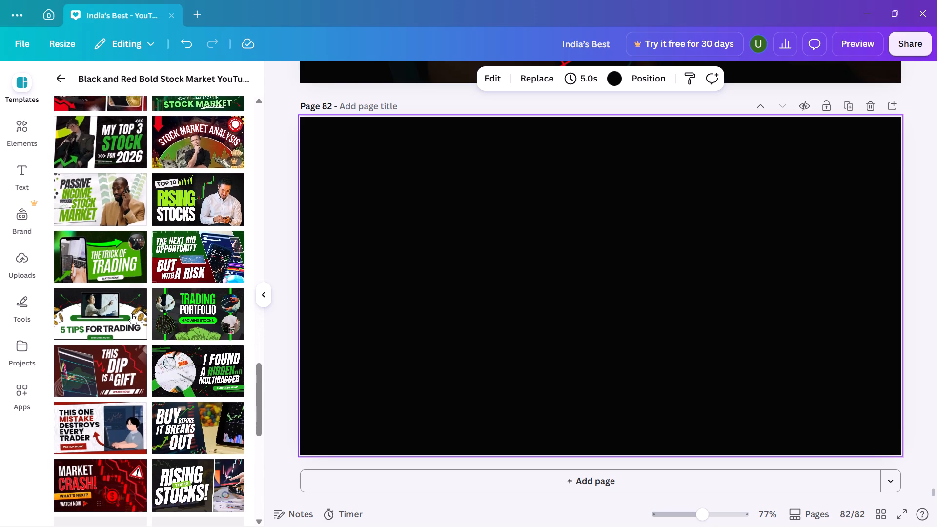
{"action": "scroll", "coordinate": [131, 313], "scroll_direction": "down", "scroll_amount": 3}
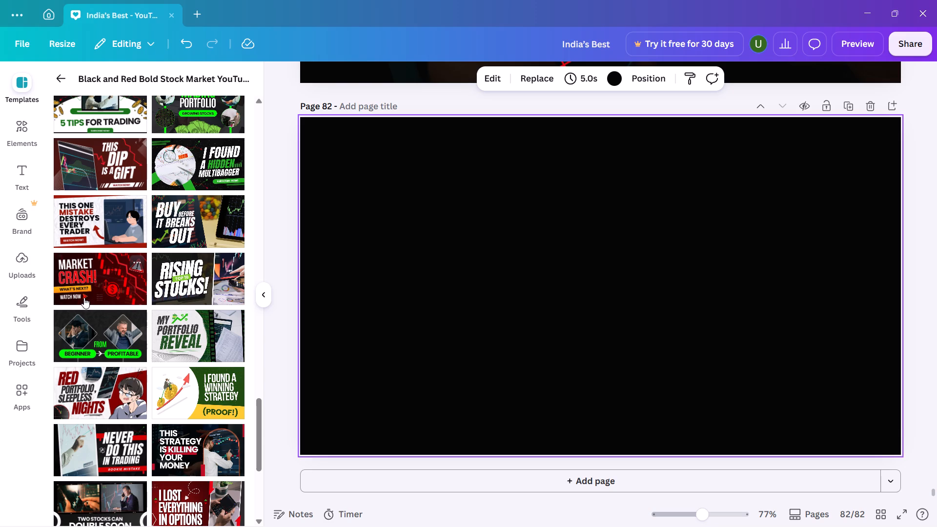
{"action": "left_click", "coordinate": [90, 294]}
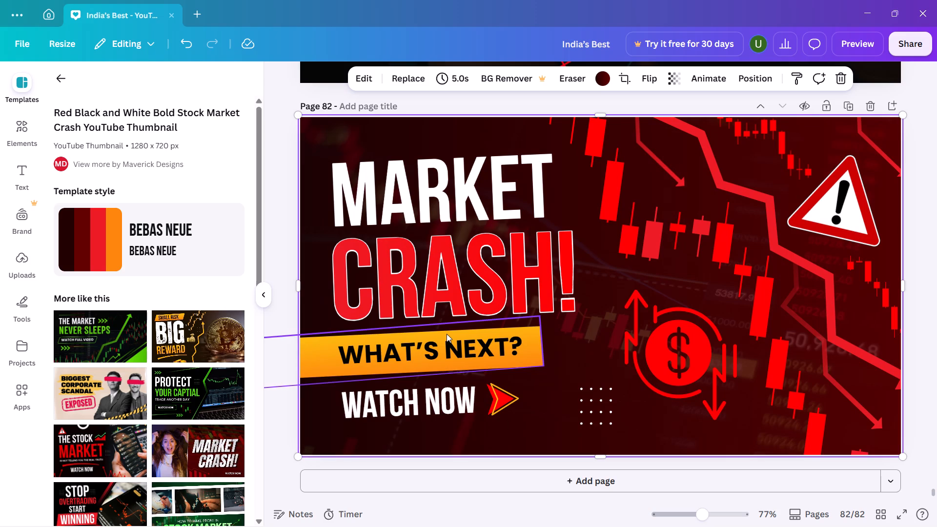
Apply the black-to-blue gradient to the MARKET and CRASH! headline texts on page 82.
{"action": "left_click", "coordinate": [440, 182]}
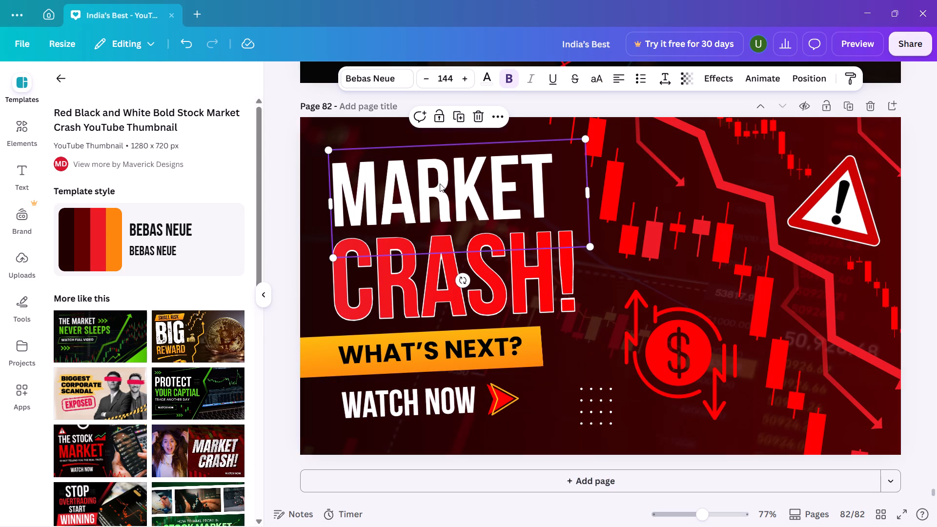
{"action": "left_click", "coordinate": [489, 72]}
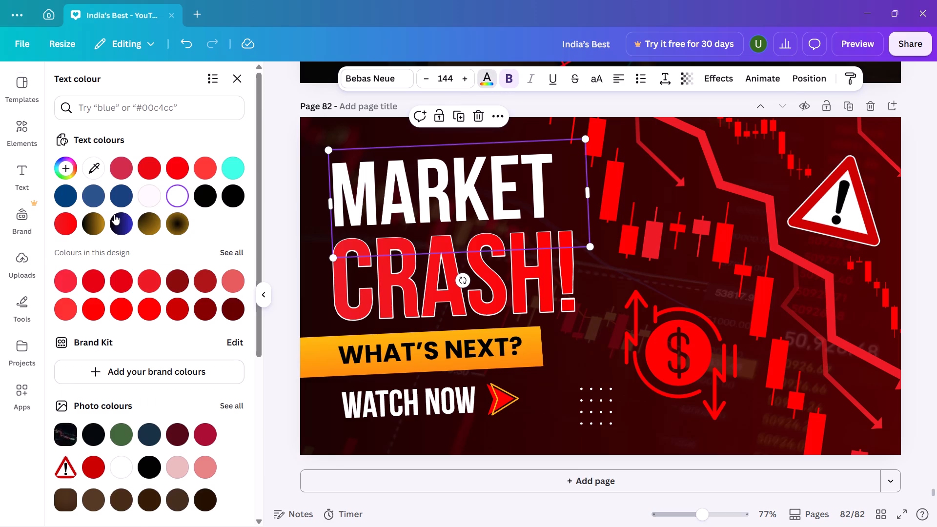
{"action": "left_click", "coordinate": [121, 225]}
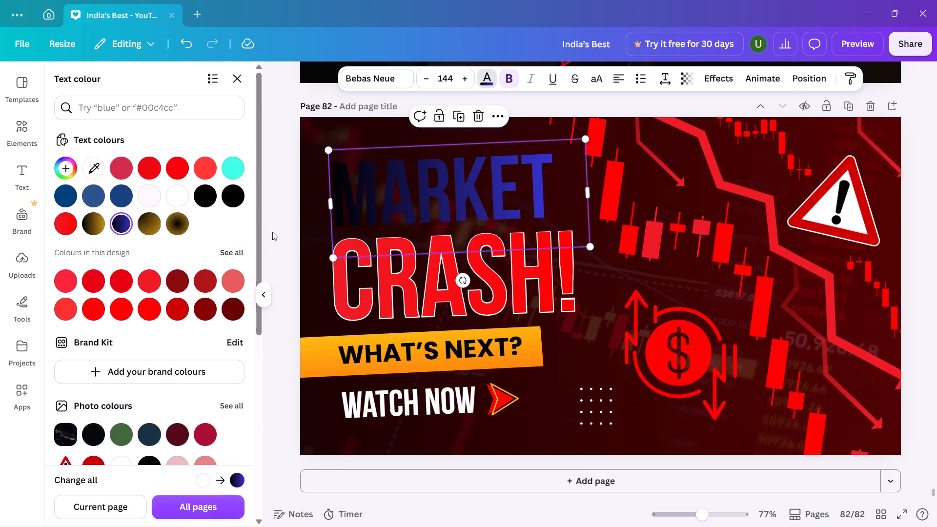
{"action": "left_click", "coordinate": [385, 299]}
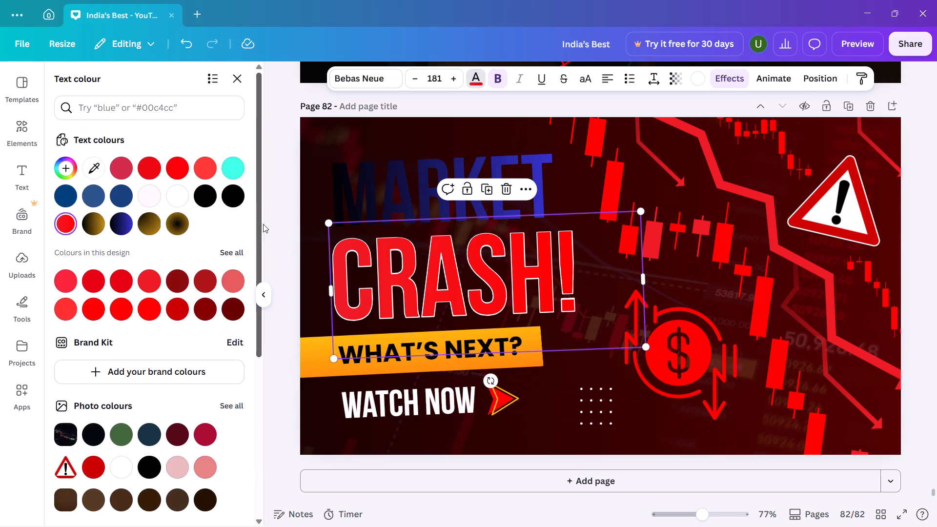
{"action": "left_click", "coordinate": [121, 223]}
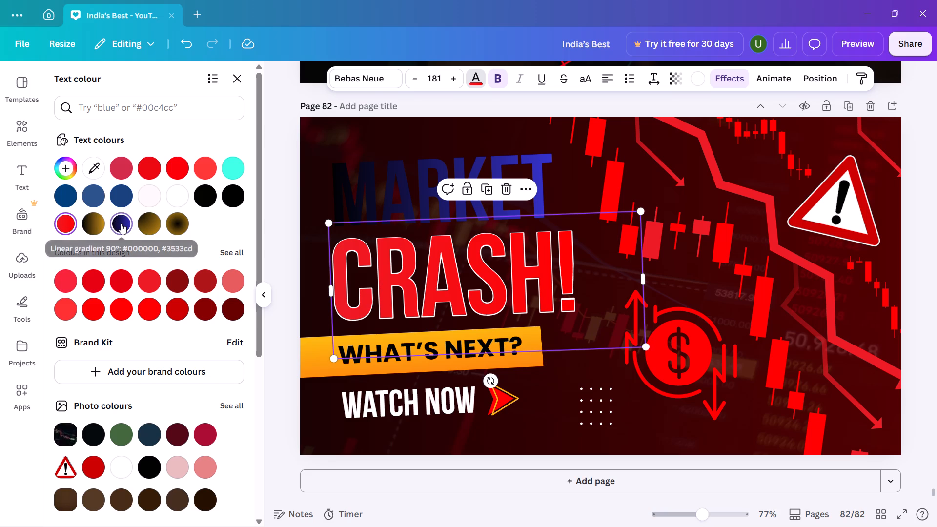
Apply the black-to-blue gradient text colour to the WHAT'S NEXT? and WATCH NOW texts on page 82.
{"action": "left_click", "coordinate": [372, 348]}
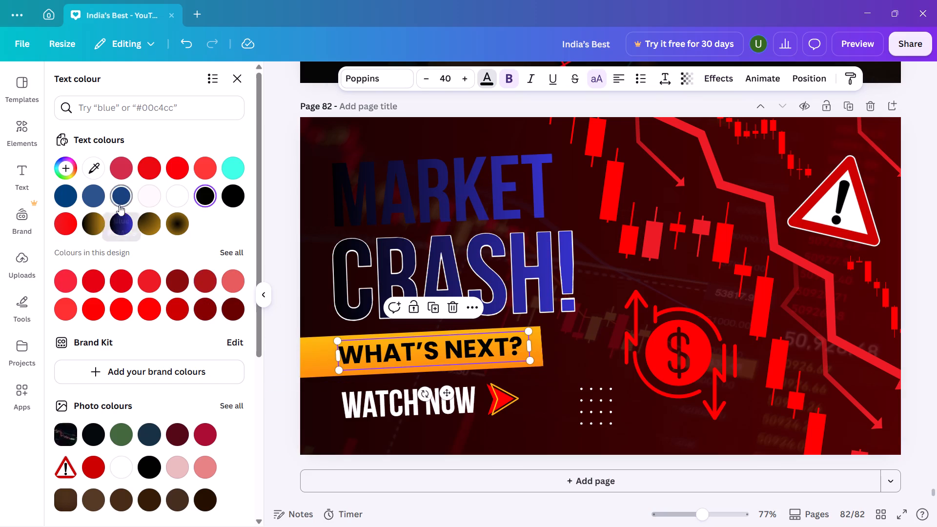
{"action": "left_click", "coordinate": [121, 216]}
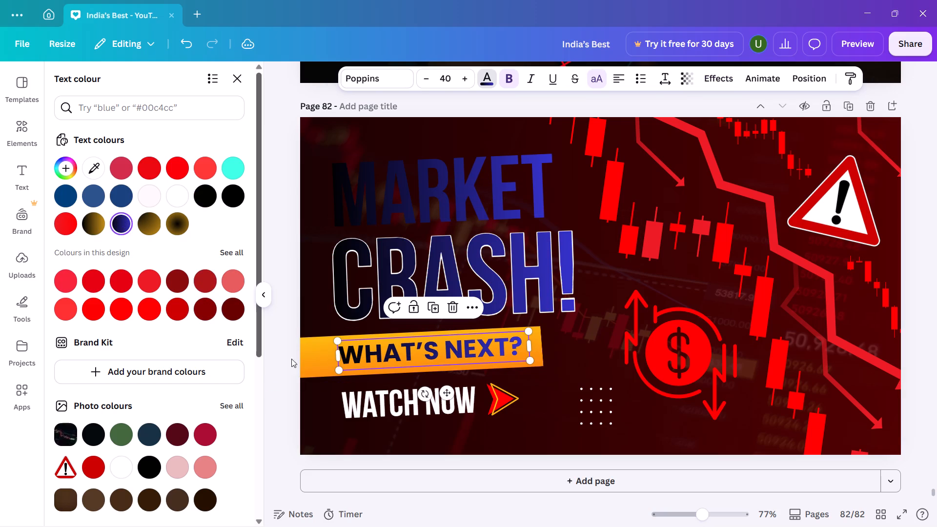
{"action": "left_click", "coordinate": [365, 403]}
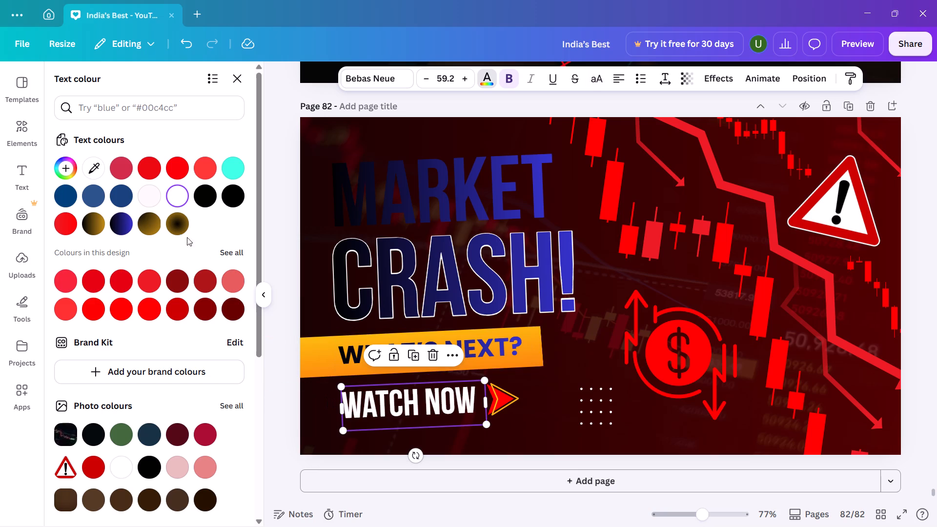
{"action": "left_click", "coordinate": [123, 221]}
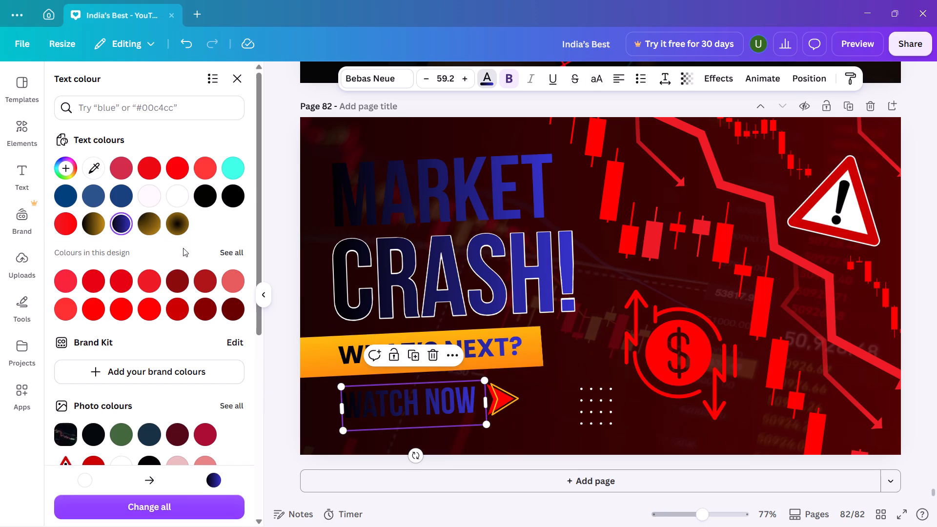
Shift the orange banner sideways behind WHAT'S NEXT? so it extends further past the end of the text.
{"action": "left_click_drag", "start_coordinate": [334, 352], "coordinate": [371, 365]}
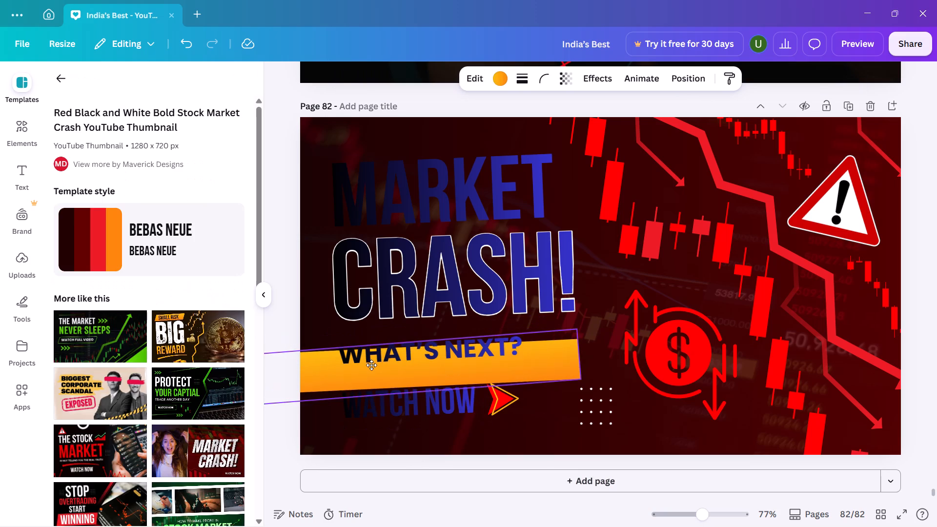
{"action": "left_click_drag", "start_coordinate": [371, 365], "coordinate": [404, 346]}
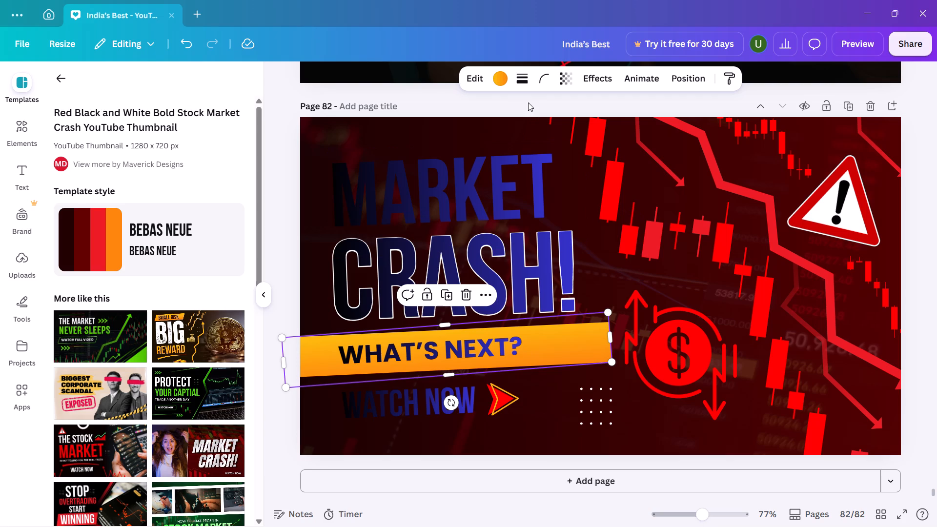
Recolour the orange banner behind WHAT'S NEXT? with the default black-to-blue gradient.
{"action": "left_click", "coordinate": [501, 78]}
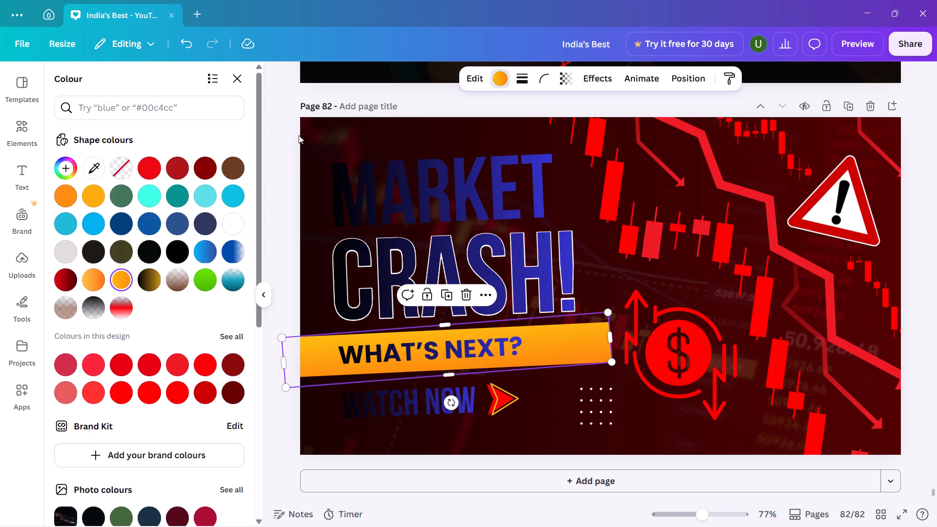
{"action": "left_click", "coordinate": [65, 277]}
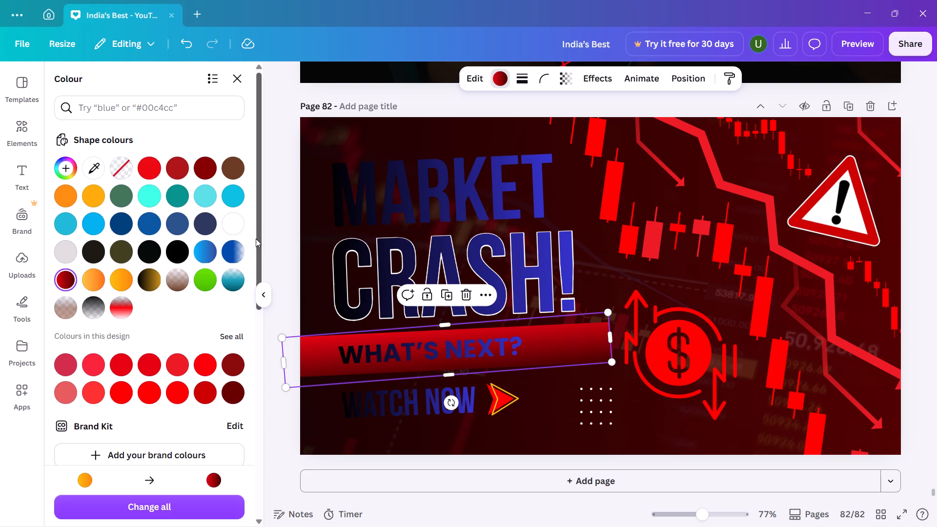
{"action": "left_click_drag", "start_coordinate": [256, 243], "coordinate": [238, 315]}
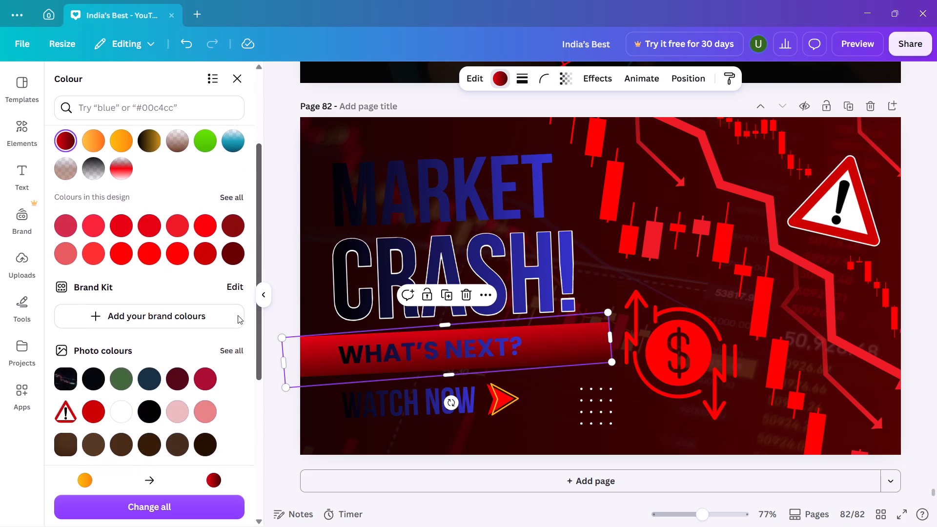
{"action": "left_click_drag", "start_coordinate": [238, 315], "coordinate": [218, 450]}
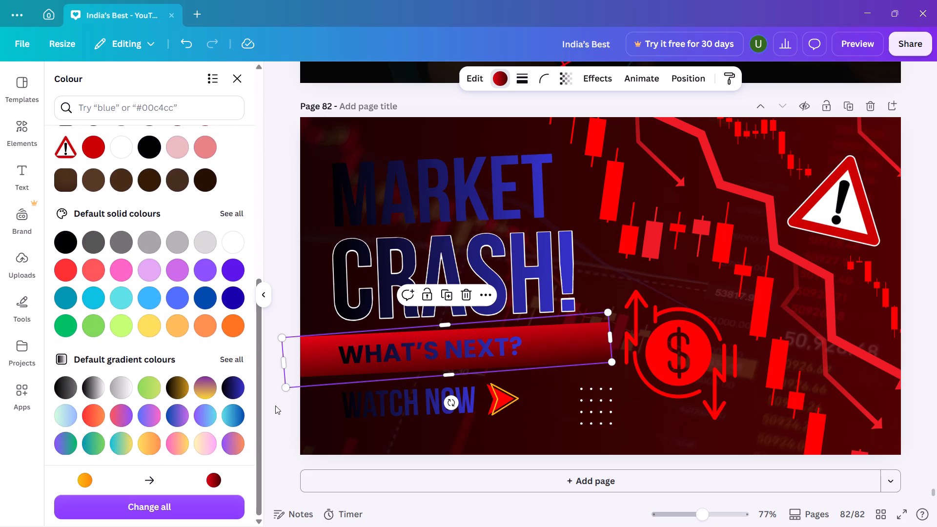
{"action": "left_click_drag", "start_coordinate": [257, 384], "coordinate": [252, 435]}
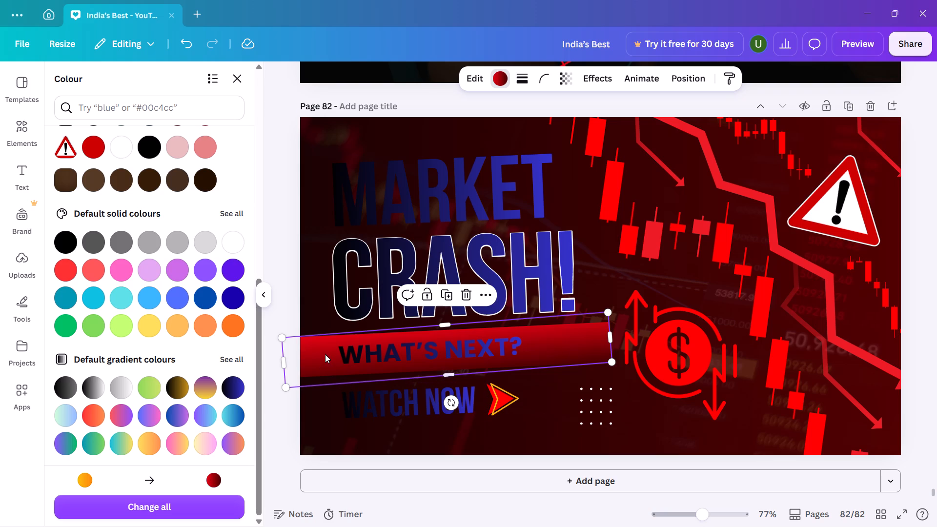
{"action": "left_click", "coordinate": [325, 354]}
{"action": "left_click", "coordinate": [235, 384]}
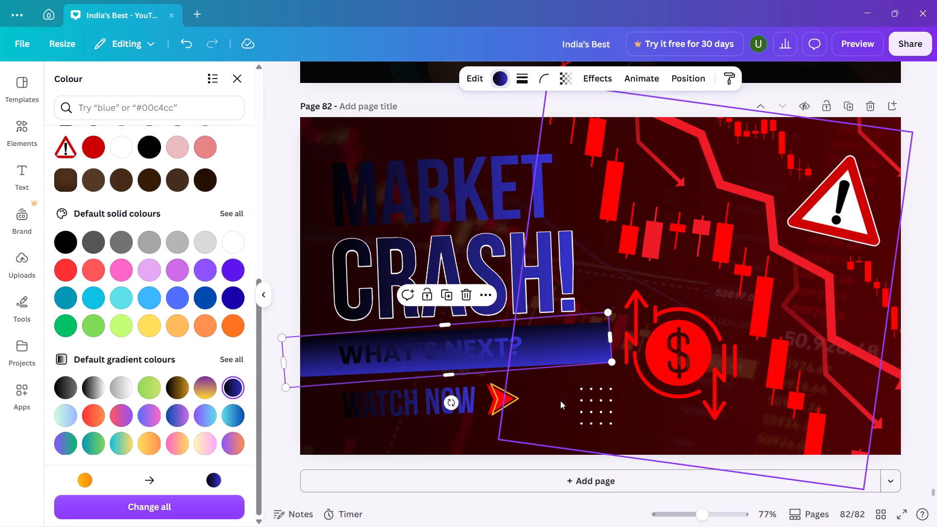
Recolour the arrow beside WATCH NOW, changing its orange part to Sea breeze #5cffb0 and its red part to Ice cold #99ffce.
{"action": "left_click", "coordinate": [505, 394]}
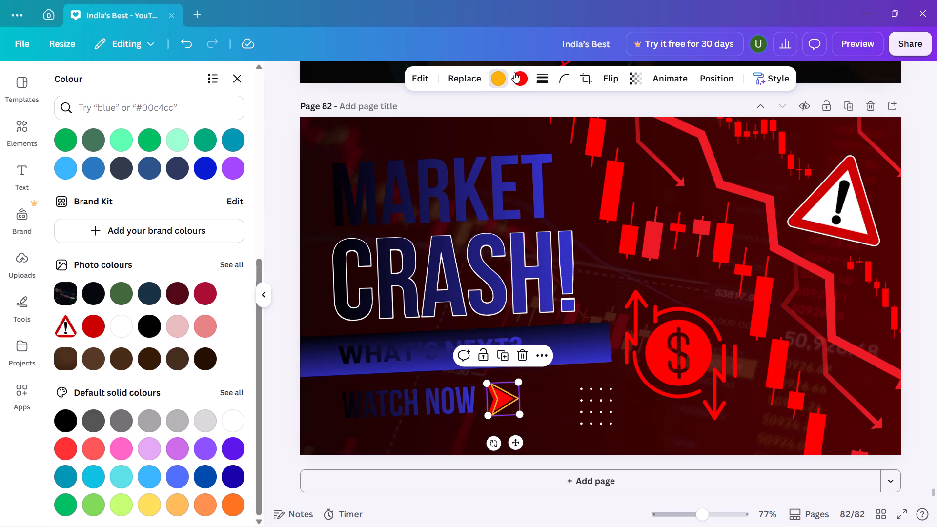
{"action": "left_click", "coordinate": [501, 76]}
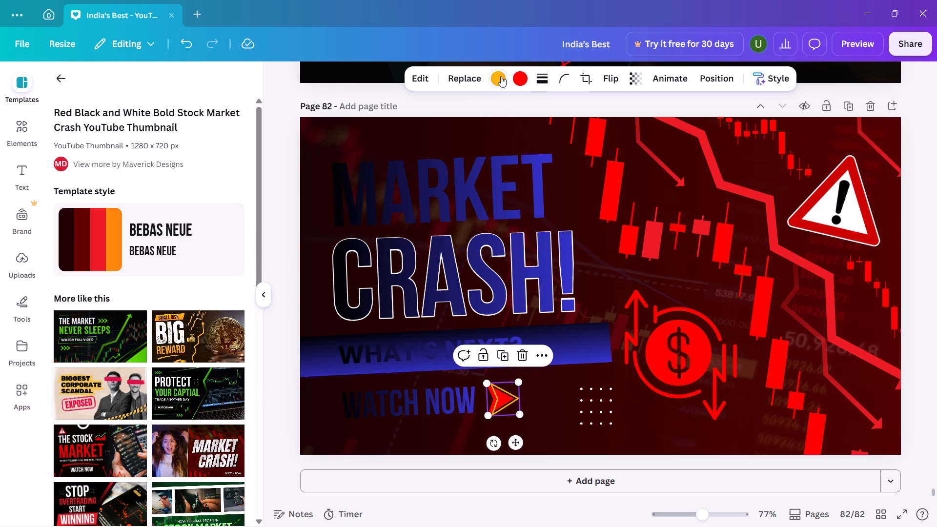
{"action": "left_click", "coordinate": [501, 76]}
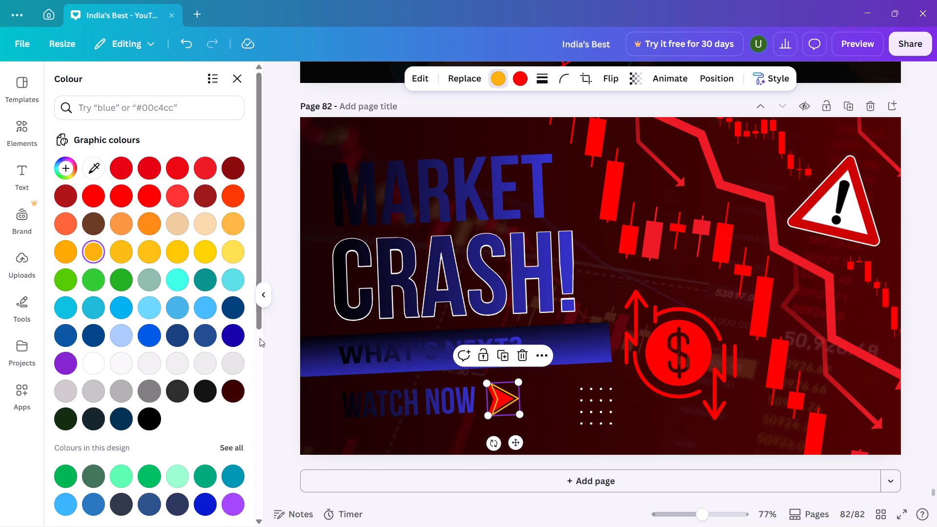
{"action": "left_click_drag", "start_coordinate": [258, 367], "coordinate": [253, 450]}
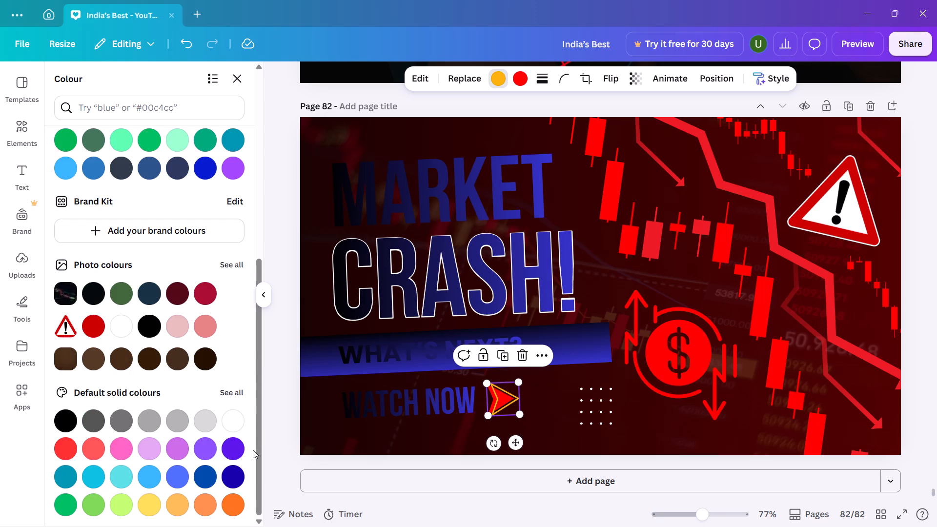
{"action": "left_click_drag", "start_coordinate": [253, 450], "coordinate": [292, 345]}
{"action": "left_click_drag", "start_coordinate": [292, 345], "coordinate": [290, 341]}
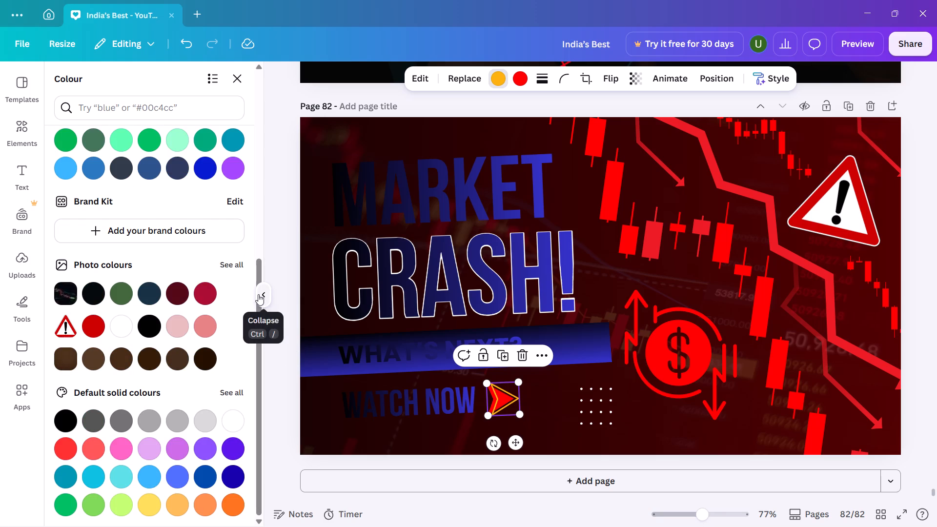
{"action": "left_click_drag", "start_coordinate": [263, 271], "coordinate": [261, 245]}
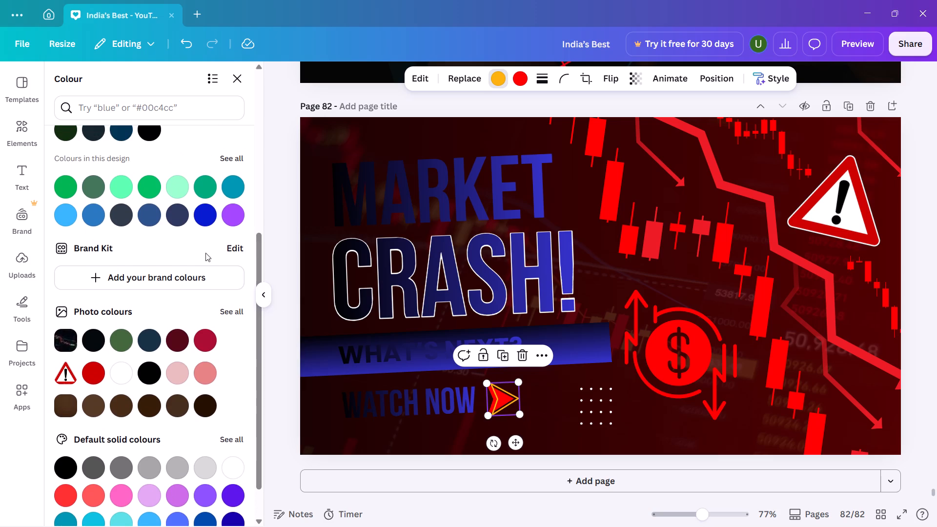
{"action": "left_click", "coordinate": [123, 189]}
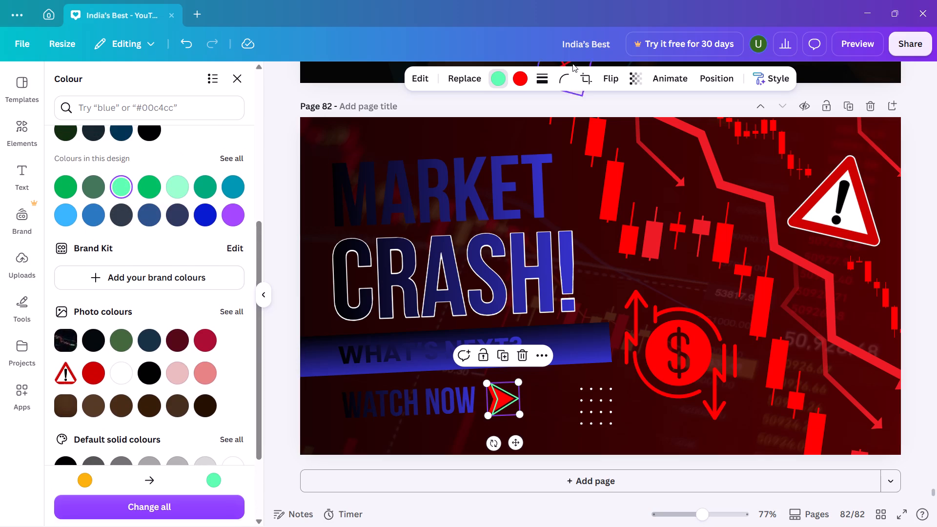
{"action": "left_click", "coordinate": [520, 74]}
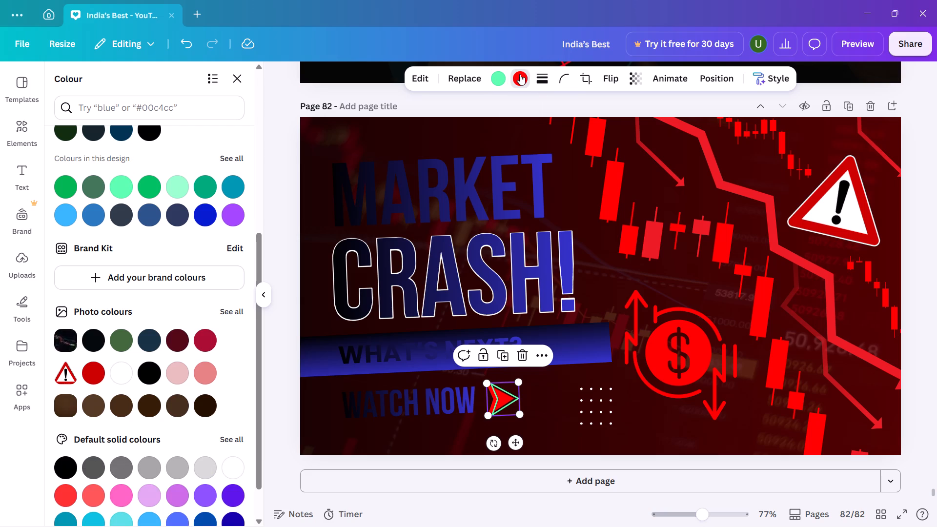
{"action": "left_click", "coordinate": [170, 184]}
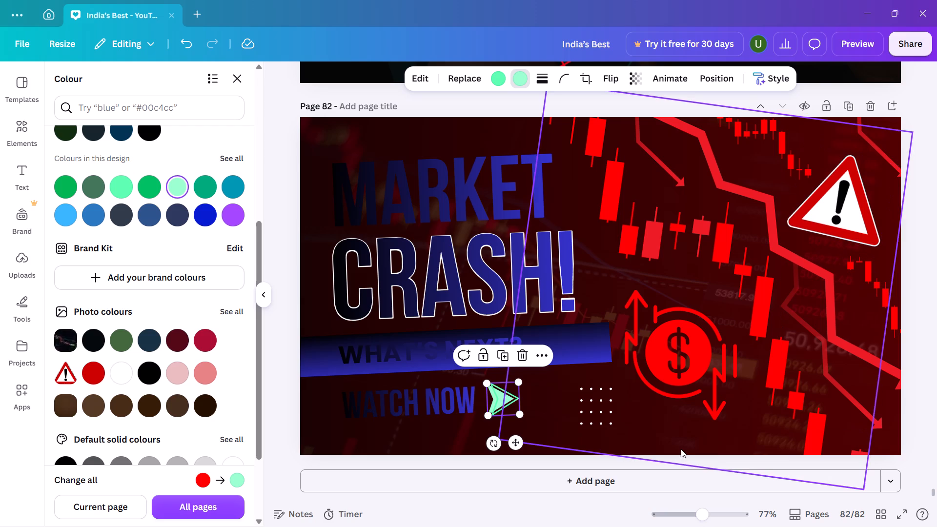
Add page 83 and set its background to the default black-to-blue gradient.
{"action": "left_click", "coordinate": [621, 481]}
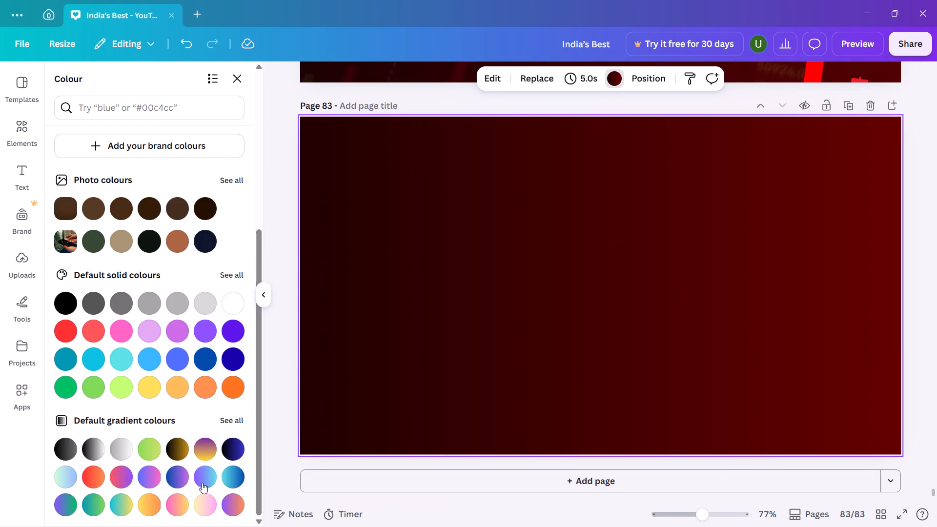
{"action": "left_click", "coordinate": [259, 522]}
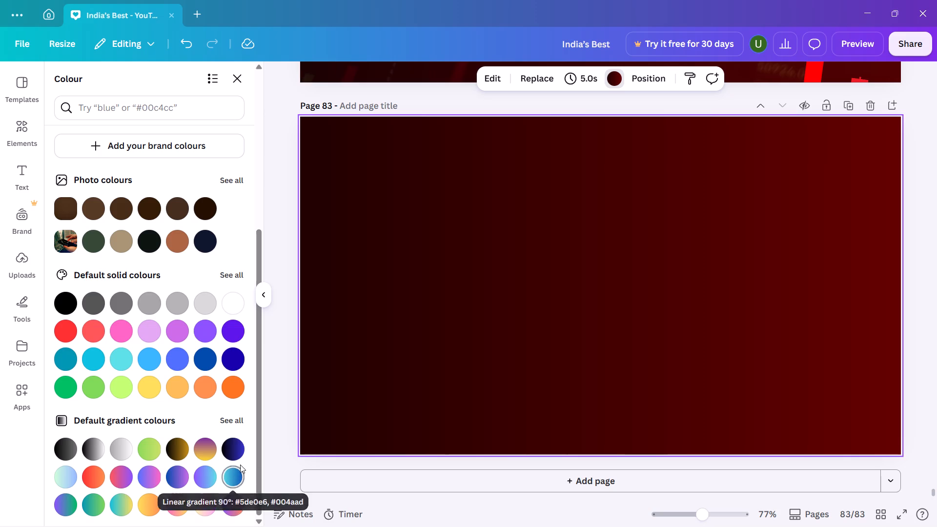
{"action": "left_click", "coordinate": [230, 447]}
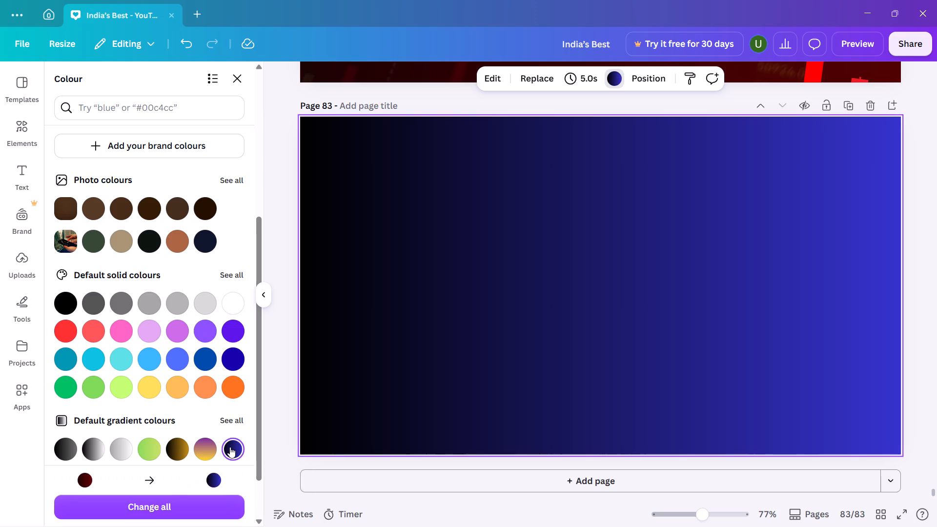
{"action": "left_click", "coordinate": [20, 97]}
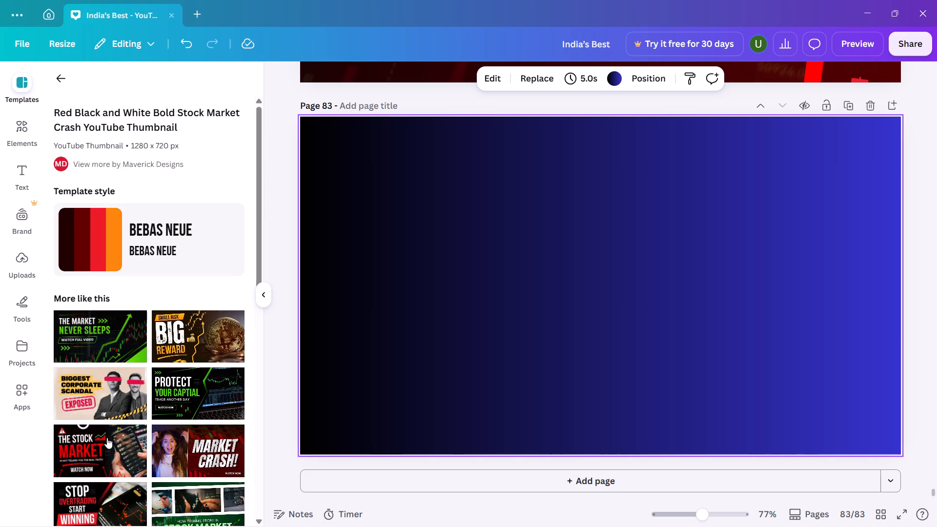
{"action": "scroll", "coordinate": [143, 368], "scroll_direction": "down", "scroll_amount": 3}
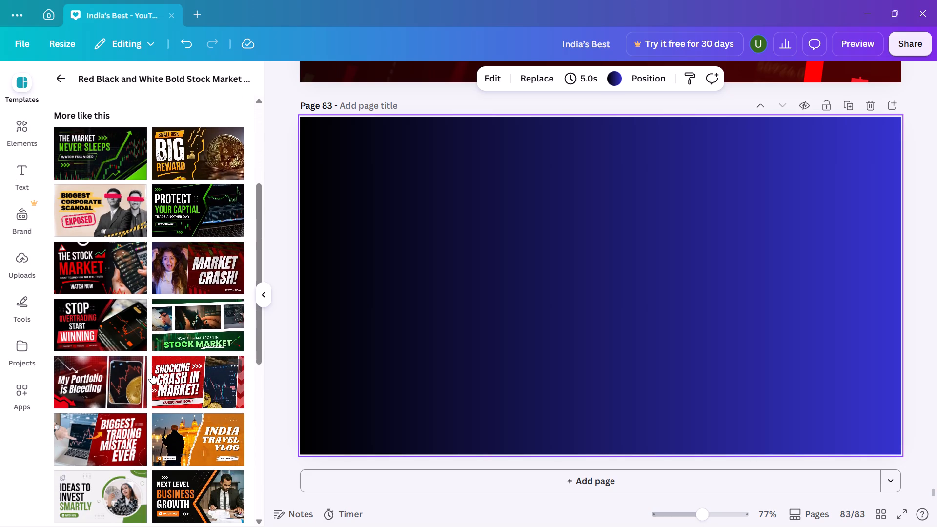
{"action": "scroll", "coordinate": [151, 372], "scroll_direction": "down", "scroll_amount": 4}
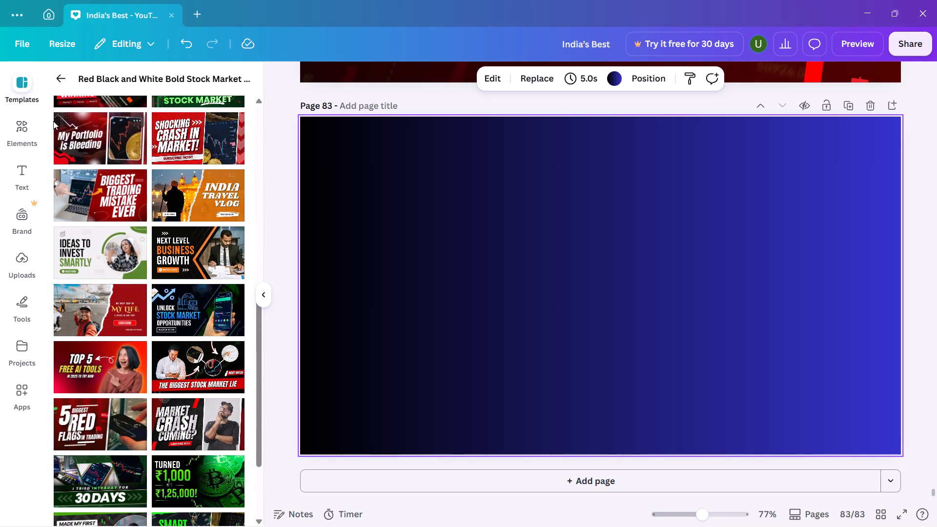
Scribble large freehand strokes across page 83 using the marker in the custom grey-teal colour #64908D.
{"action": "left_click", "coordinate": [30, 306]}
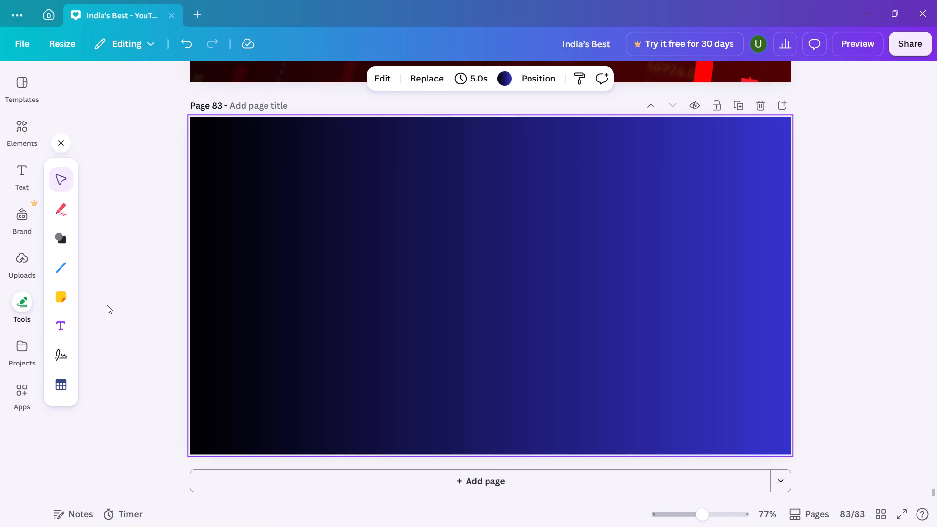
{"action": "left_click", "coordinate": [54, 208]}
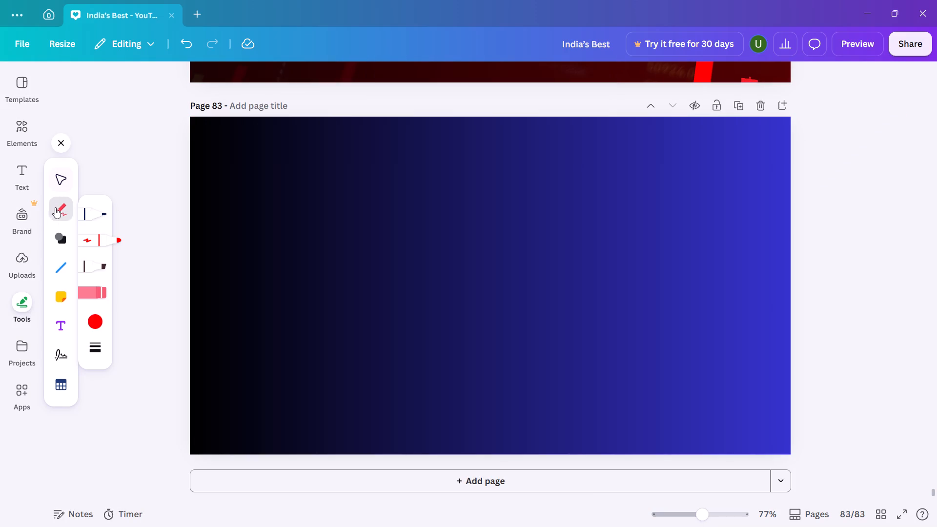
{"action": "left_click", "coordinate": [81, 238]}
{"action": "left_click", "coordinate": [96, 314]}
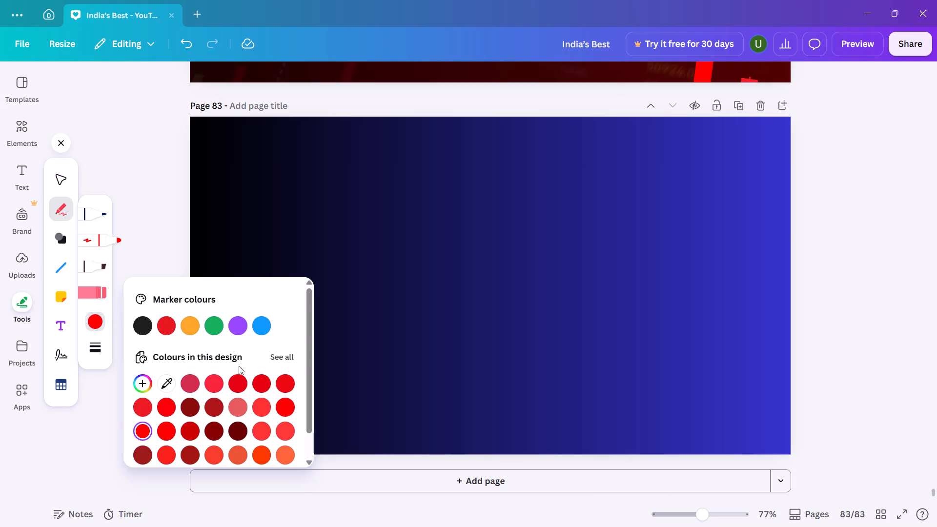
{"action": "left_click", "coordinate": [272, 356]}
{"action": "left_click", "coordinate": [306, 460]}
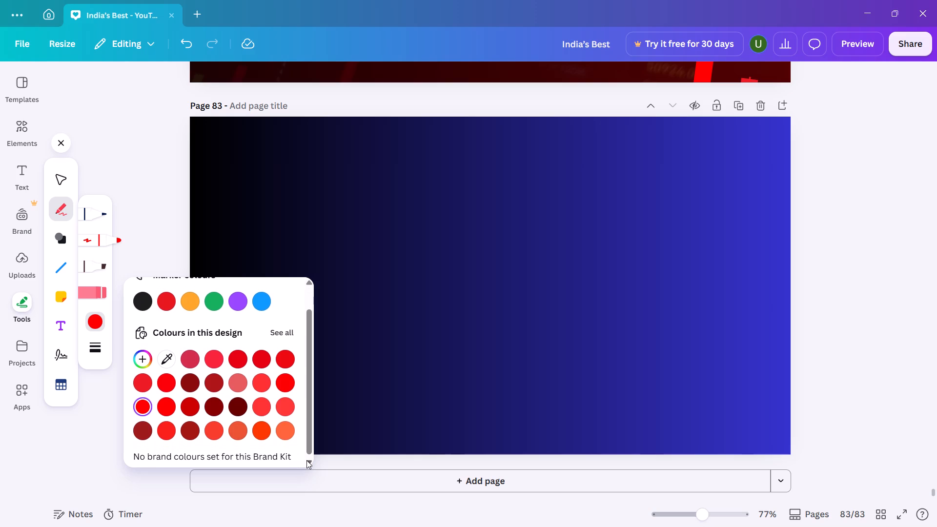
{"action": "left_click", "coordinate": [141, 348]}
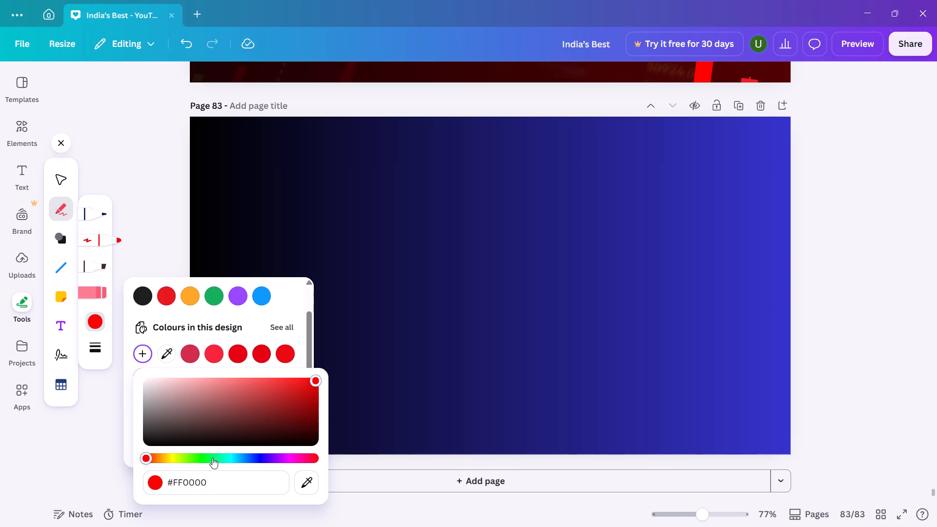
{"action": "left_click", "coordinate": [229, 457]}
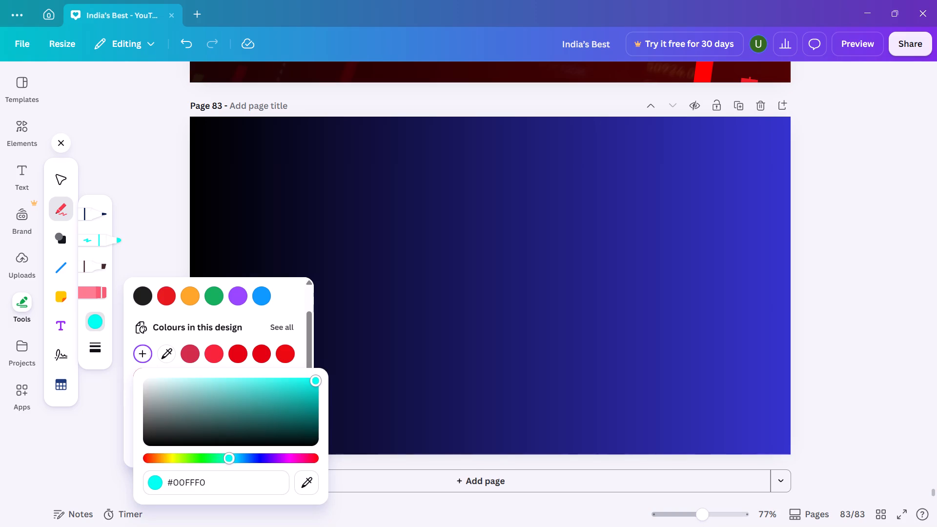
{"action": "left_click_drag", "start_coordinate": [315, 377], "coordinate": [316, 381]}
{"action": "left_click", "coordinate": [314, 382]}
{"action": "left_click_drag", "start_coordinate": [306, 385], "coordinate": [284, 386]}
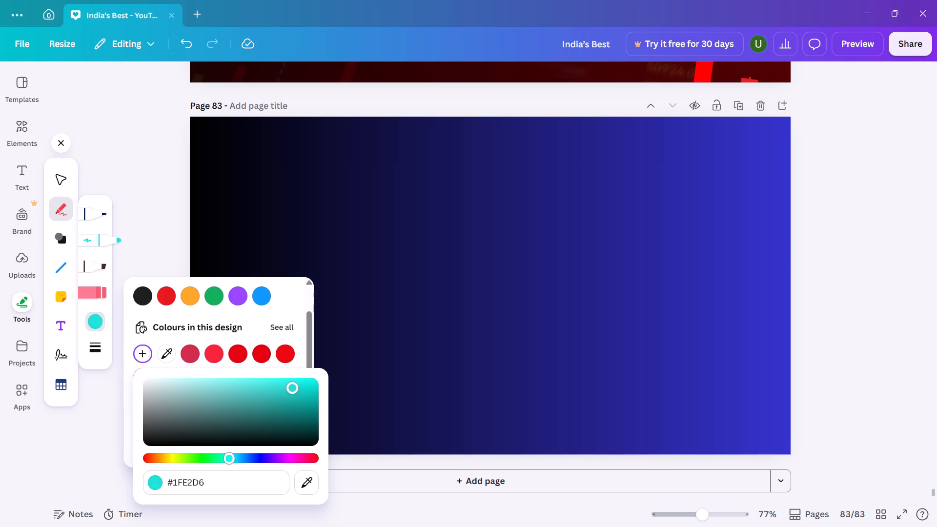
{"action": "left_click_drag", "start_coordinate": [284, 386], "coordinate": [197, 408]}
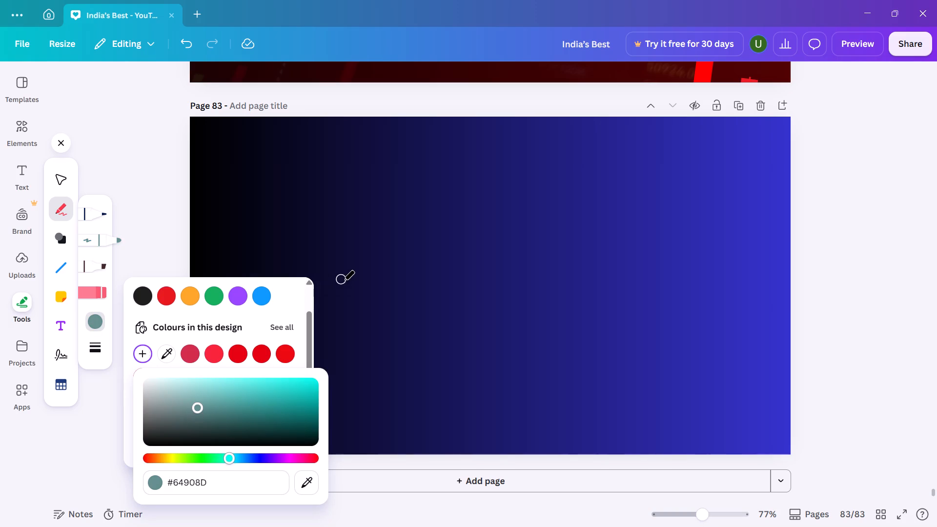
{"action": "left_click", "coordinate": [344, 281]}
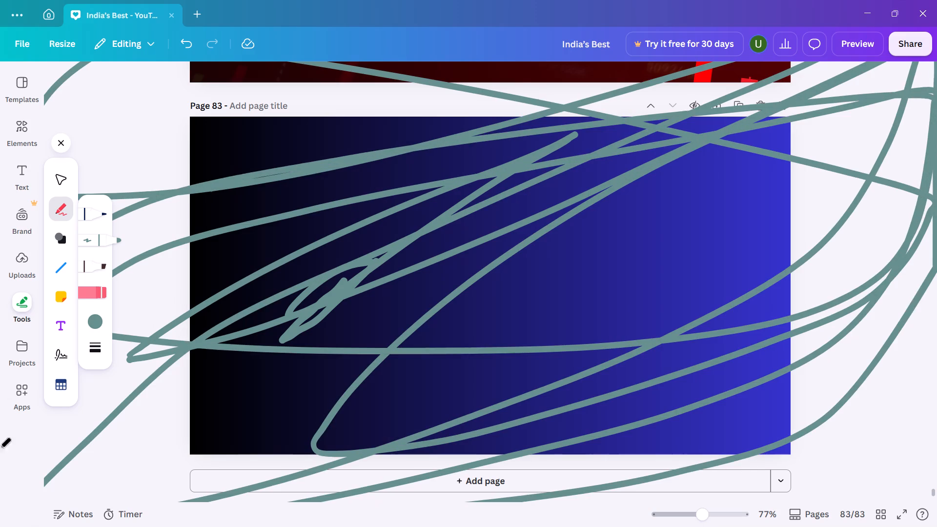
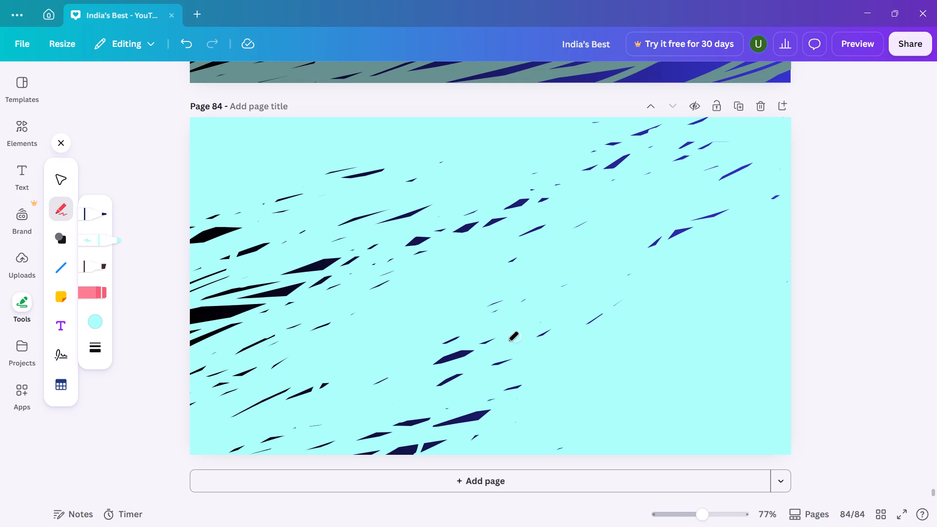
Cover the dark gaps along page 84's bottom edge with pale aqua marker scribbles.
{"action": "left_click_drag", "start_coordinate": [515, 388], "coordinate": [351, 504]}
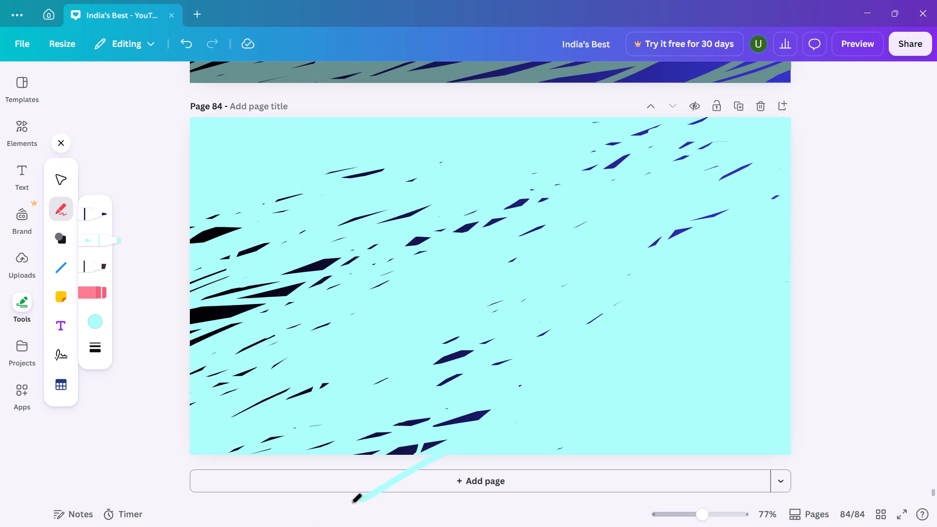
{"action": "left_click_drag", "start_coordinate": [351, 504], "coordinate": [263, 487]}
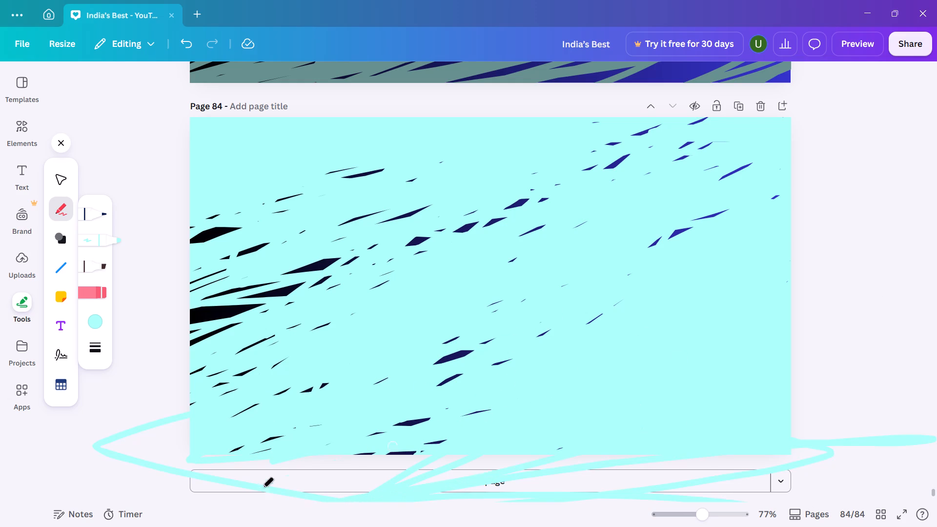
{"action": "left_click_drag", "start_coordinate": [263, 487], "coordinate": [323, 453]}
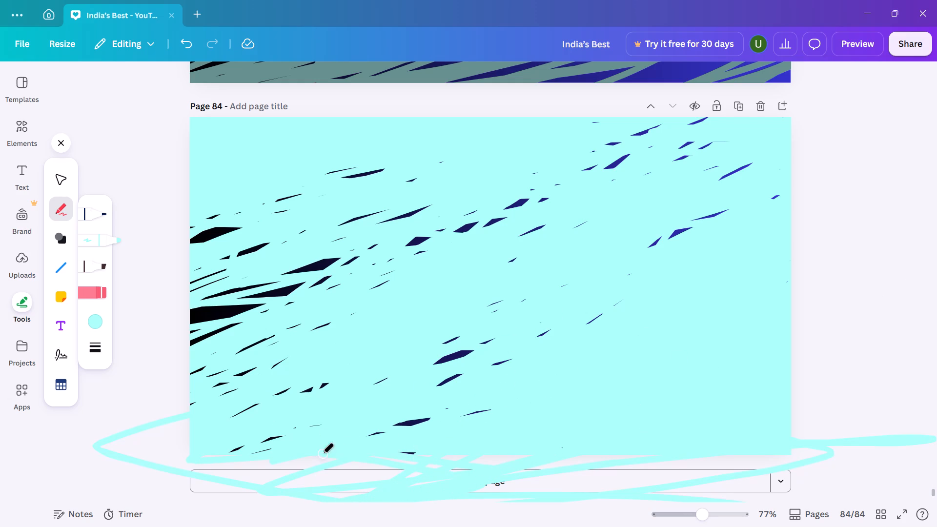
{"action": "left_click_drag", "start_coordinate": [323, 453], "coordinate": [346, 390]}
{"action": "left_click_drag", "start_coordinate": [346, 390], "coordinate": [381, 402]}
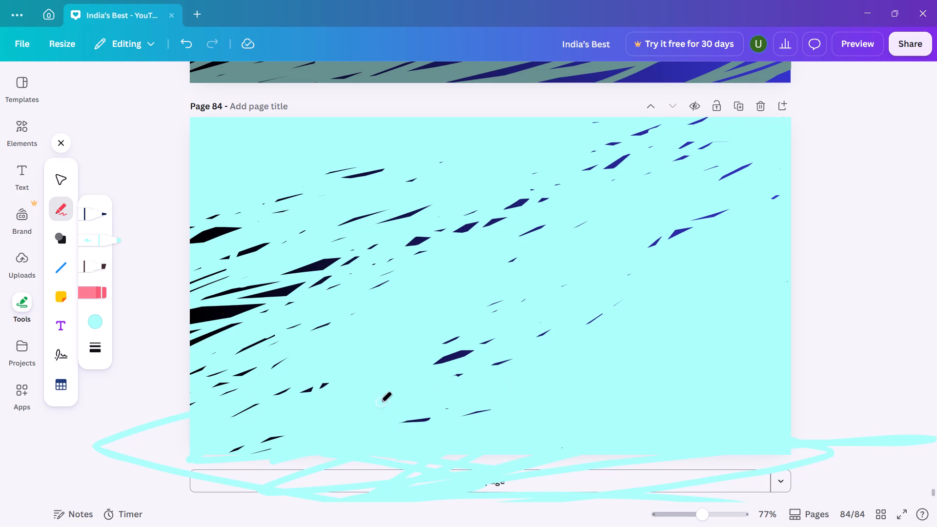
{"action": "left_click_drag", "start_coordinate": [381, 402], "coordinate": [432, 422]}
{"action": "left_click_drag", "start_coordinate": [432, 422], "coordinate": [309, 431]}
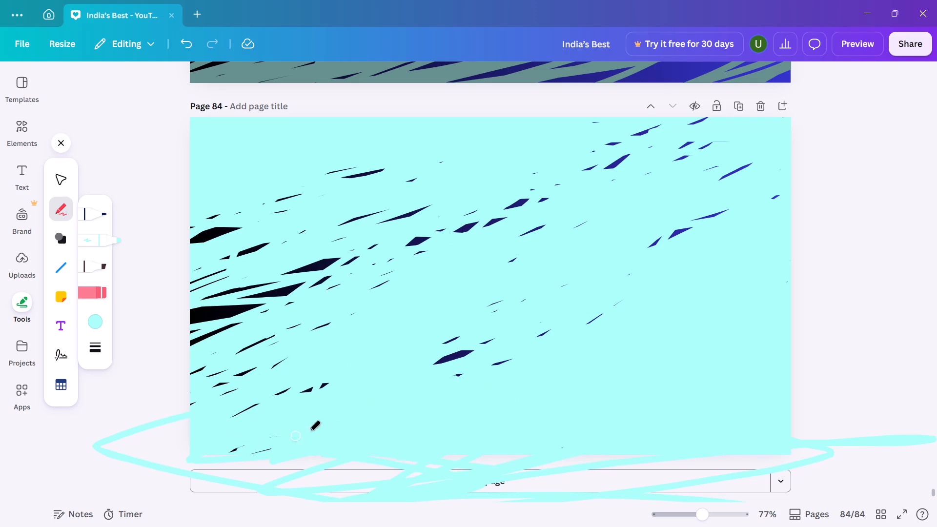
{"action": "left_click_drag", "start_coordinate": [309, 431], "coordinate": [220, 460]}
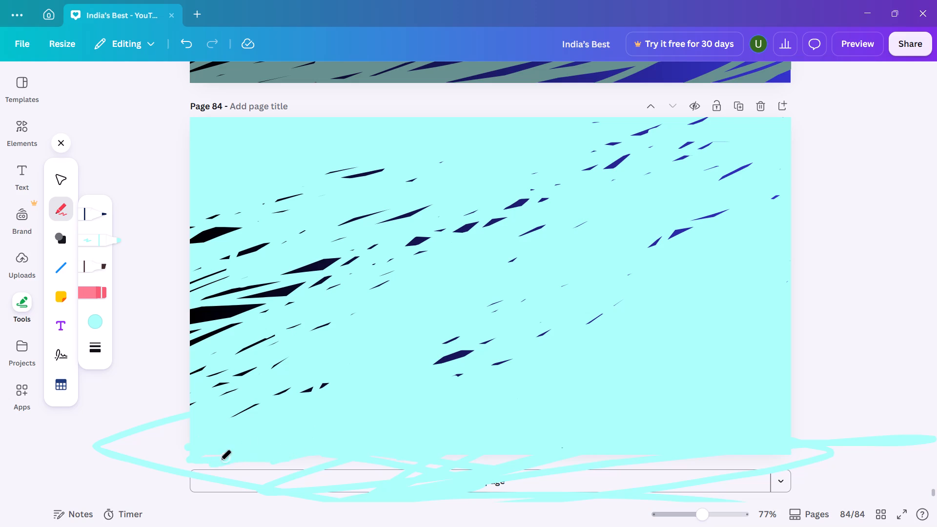
Scribble pale aqua marker strokes across the middle of page 84 to cover dark gaps in the centre and right half.
{"action": "left_click_drag", "start_coordinate": [220, 460], "coordinate": [587, 282]}
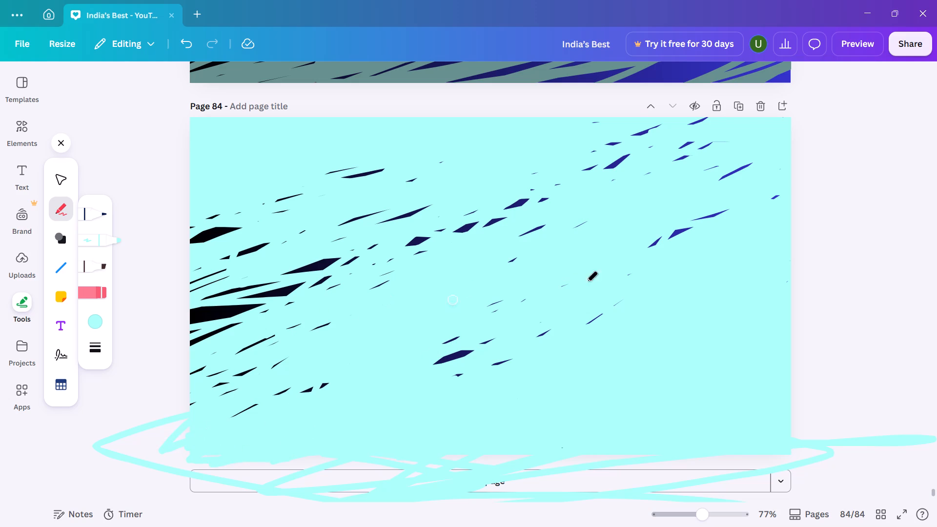
{"action": "left_click_drag", "start_coordinate": [587, 282], "coordinate": [299, 381]}
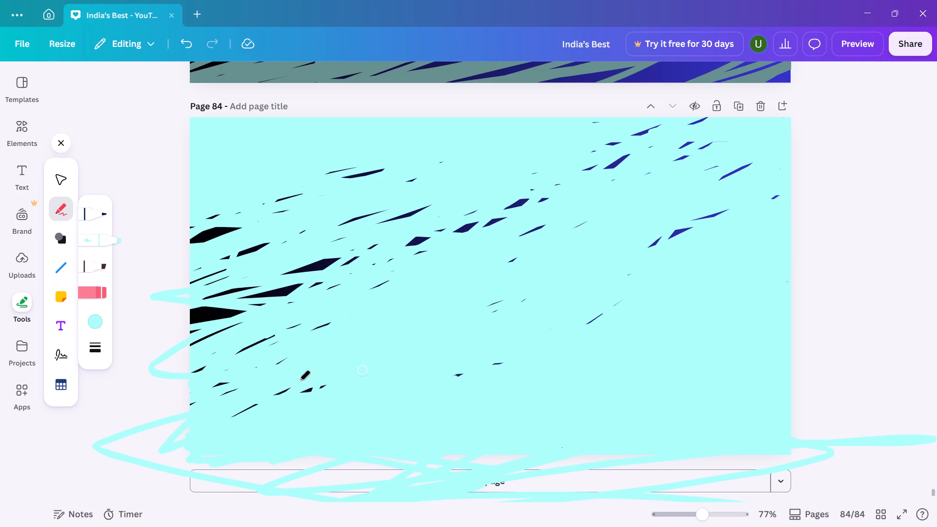
{"action": "left_click_drag", "start_coordinate": [299, 381], "coordinate": [506, 369]}
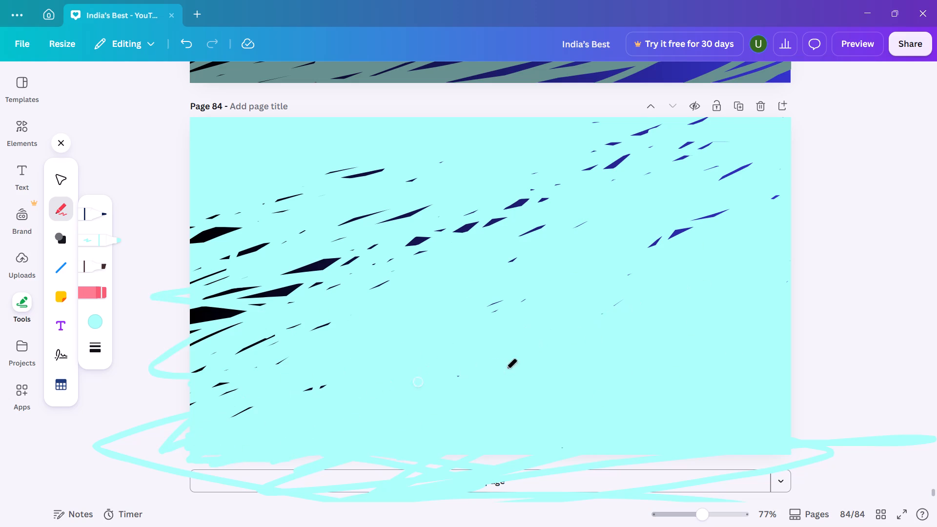
{"action": "left_click_drag", "start_coordinate": [506, 369], "coordinate": [444, 362]}
{"action": "left_click_drag", "start_coordinate": [444, 362], "coordinate": [857, 252]}
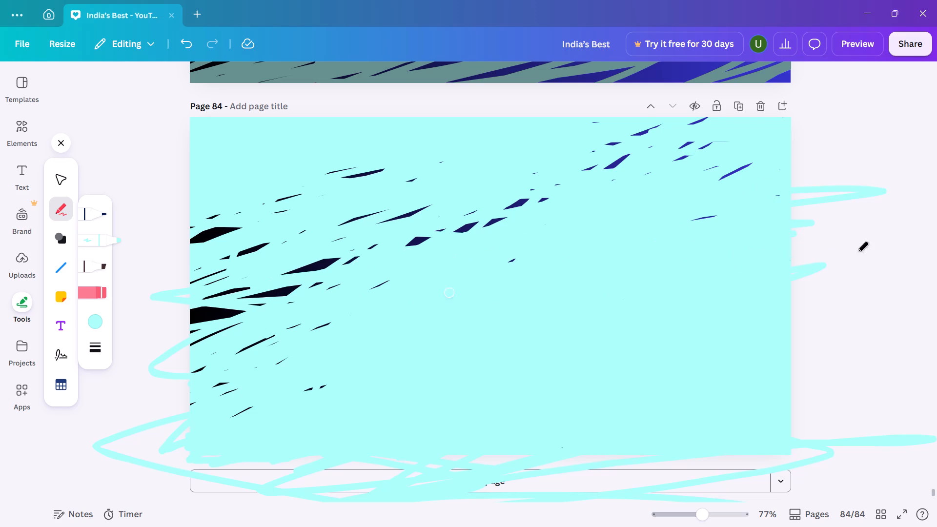
{"action": "left_click_drag", "start_coordinate": [857, 252], "coordinate": [260, 285]}
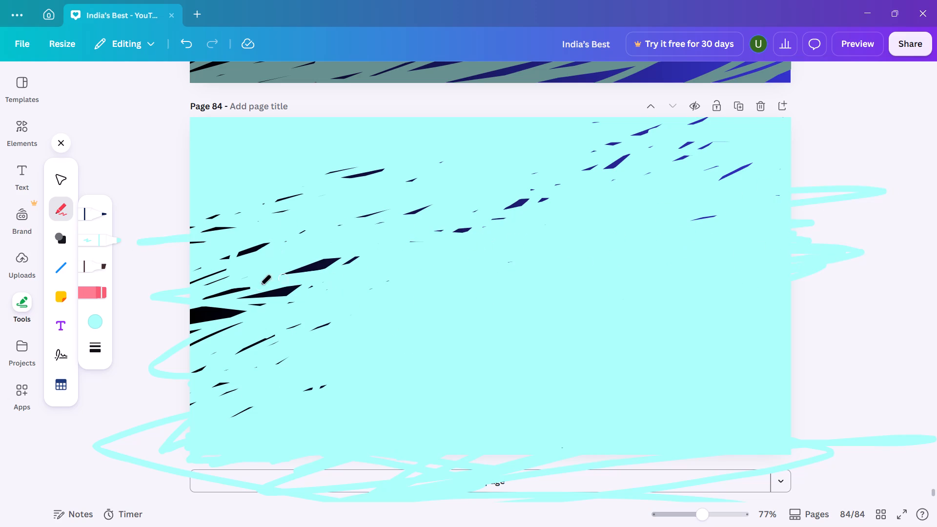
{"action": "left_click_drag", "start_coordinate": [260, 285], "coordinate": [629, 159]}
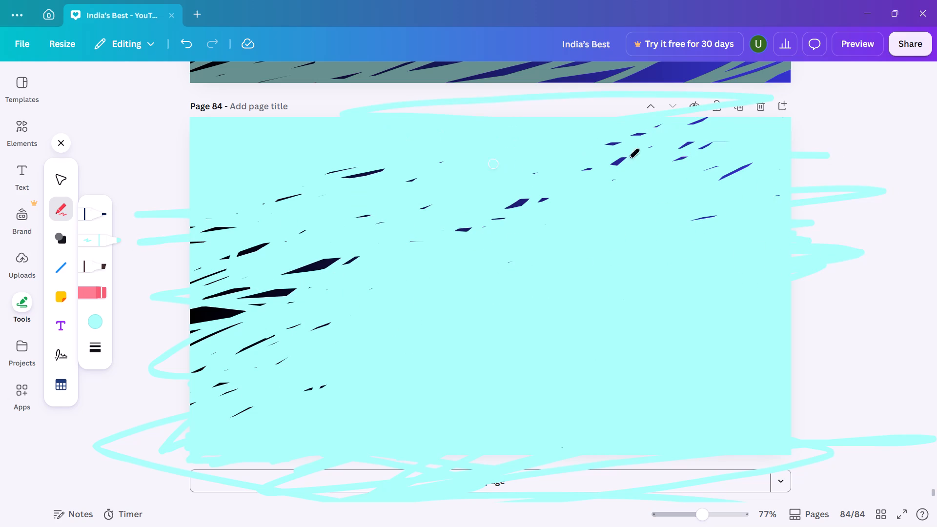
Fill the remaining dark blue gaps in page 84's upper-right area with the pale aqua marker.
{"action": "left_click_drag", "start_coordinate": [629, 159], "coordinate": [784, 147]}
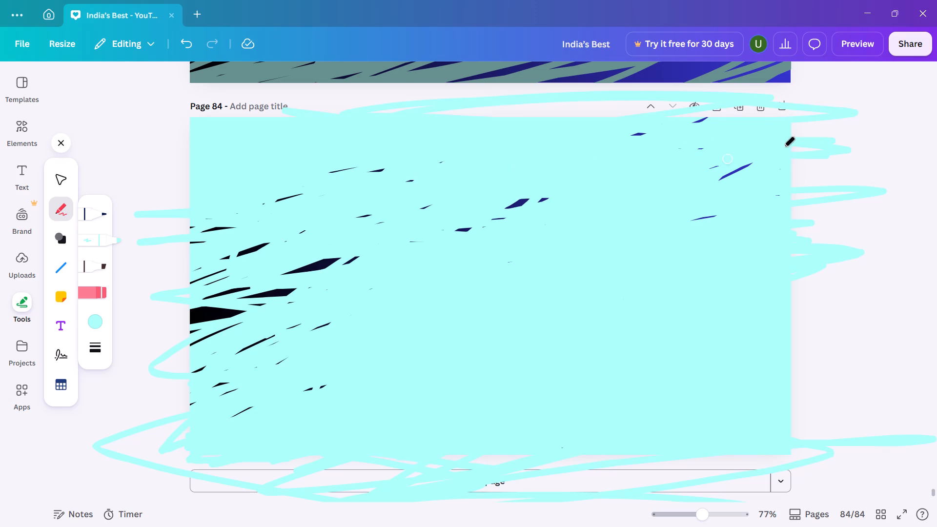
{"action": "left_click_drag", "start_coordinate": [784, 147], "coordinate": [638, 160]}
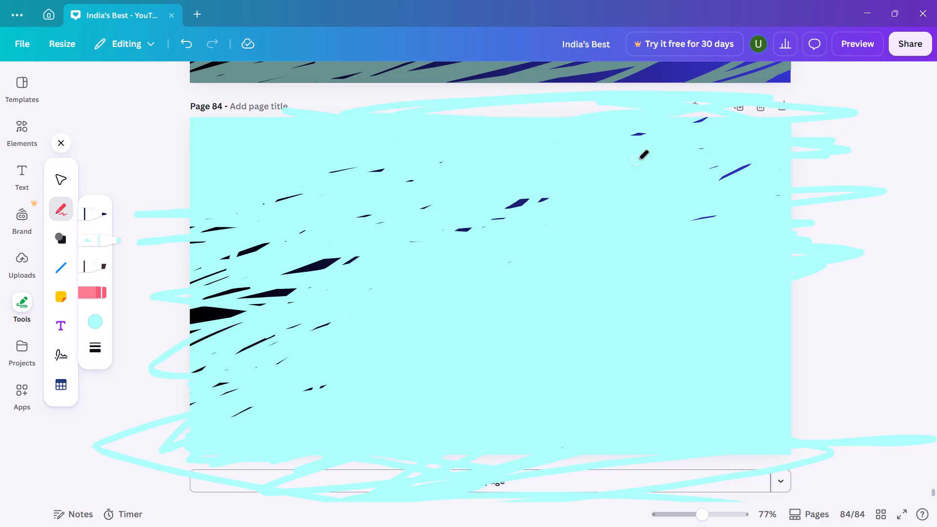
{"action": "left_click_drag", "start_coordinate": [638, 160], "coordinate": [705, 117]}
{"action": "left_click_drag", "start_coordinate": [705, 117], "coordinate": [732, 165]}
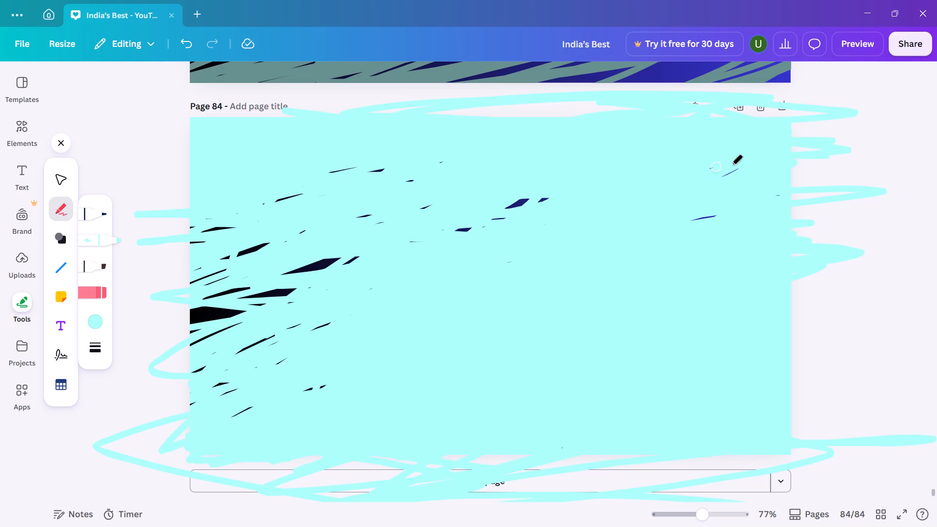
{"action": "left_click_drag", "start_coordinate": [732, 165], "coordinate": [728, 168]}
{"action": "left_click_drag", "start_coordinate": [728, 168], "coordinate": [703, 213]}
Cover the dark gaps from the upper centre to the upper-left area of page 84 with pale aqua marker strokes.
{"action": "left_click_drag", "start_coordinate": [703, 213], "coordinate": [503, 210]}
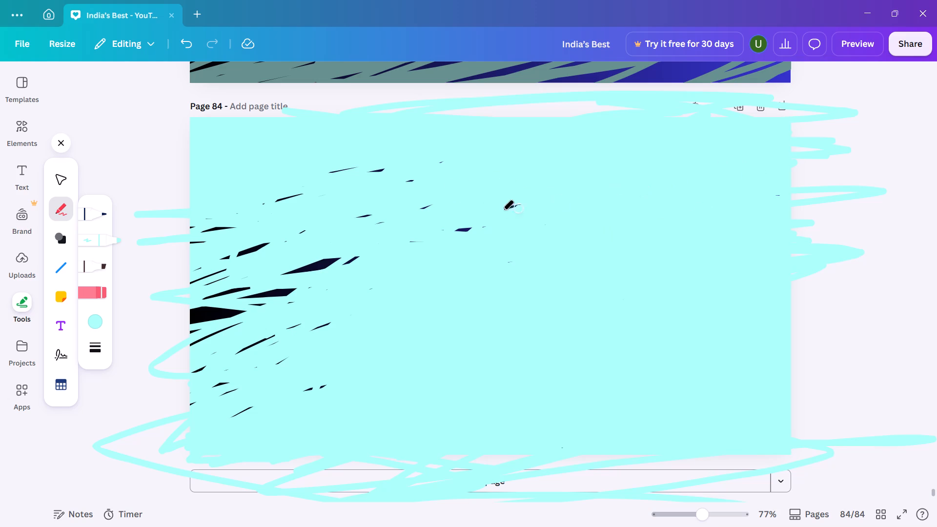
{"action": "left_click_drag", "start_coordinate": [503, 210], "coordinate": [447, 232]}
{"action": "left_click_drag", "start_coordinate": [447, 232], "coordinate": [444, 210]}
{"action": "left_click_drag", "start_coordinate": [444, 210], "coordinate": [431, 191]}
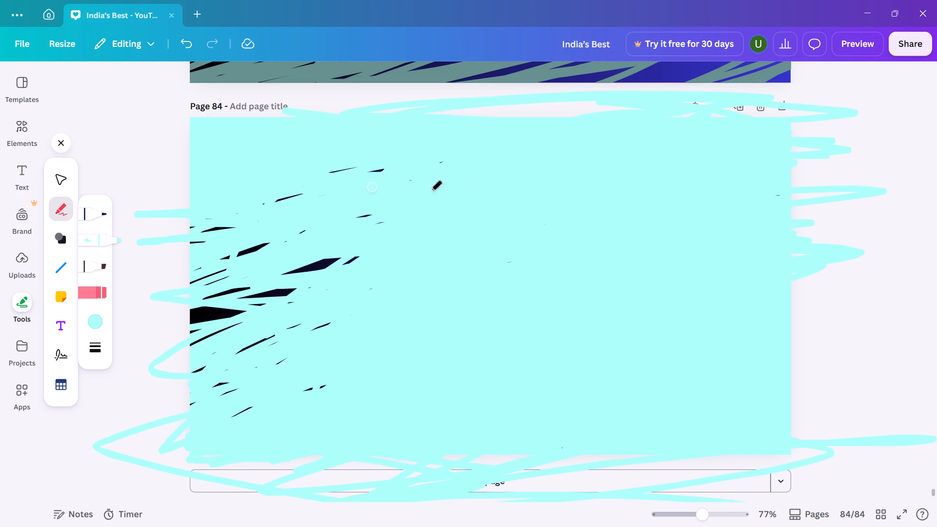
{"action": "left_click_drag", "start_coordinate": [431, 191], "coordinate": [340, 161]}
{"action": "left_click_drag", "start_coordinate": [340, 161], "coordinate": [362, 164]}
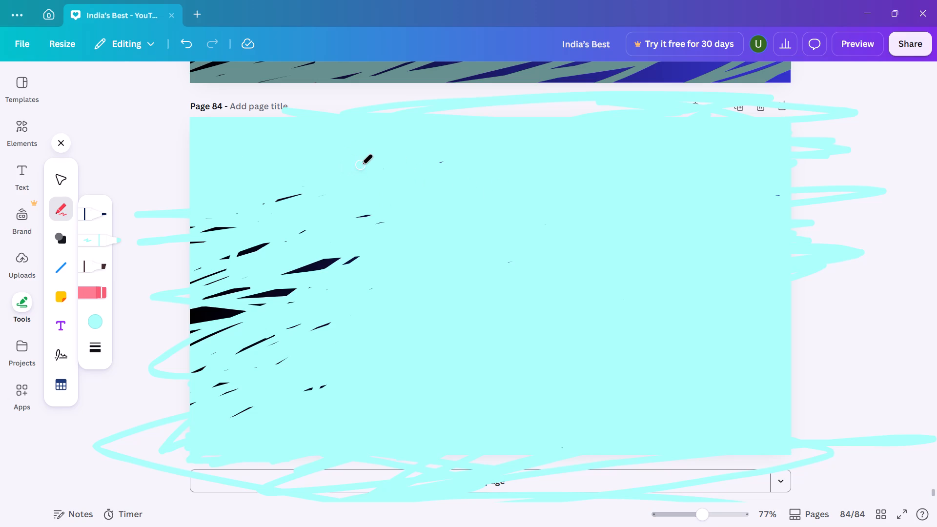
{"action": "left_click_drag", "start_coordinate": [362, 164], "coordinate": [338, 242]}
Cover the dark gaps in the upper half of page 84's left side with pale aqua marker strokes.
{"action": "left_click_drag", "start_coordinate": [338, 242], "coordinate": [117, 146]}
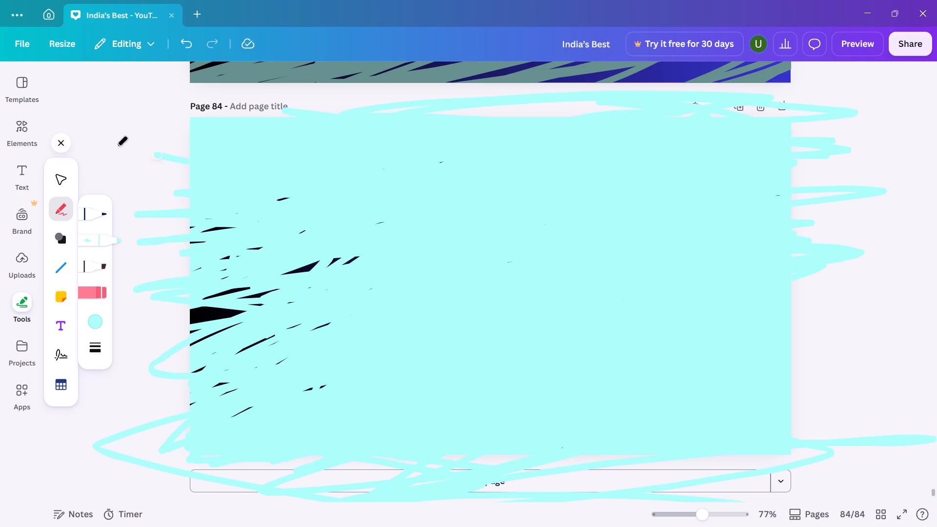
{"action": "left_click_drag", "start_coordinate": [117, 146], "coordinate": [294, 242]}
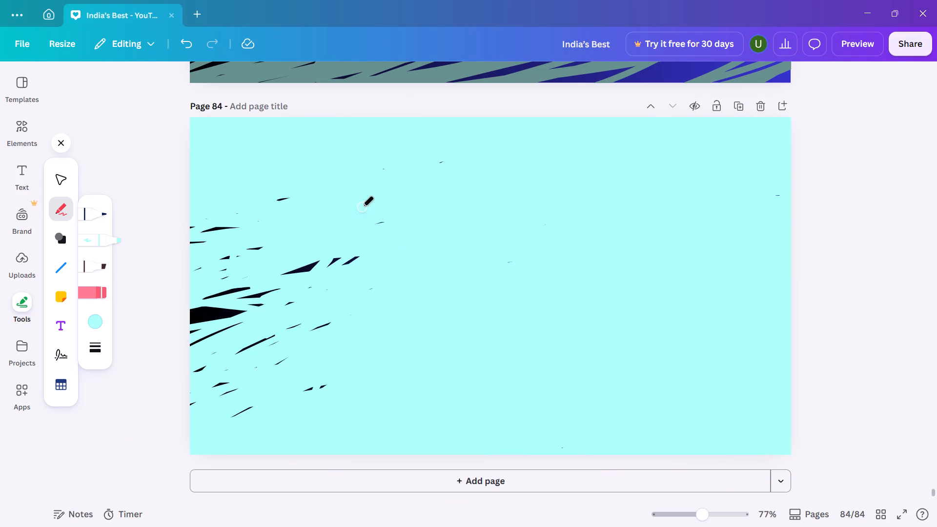
{"action": "left_click_drag", "start_coordinate": [374, 223], "coordinate": [329, 260]}
{"action": "left_click_drag", "start_coordinate": [329, 260], "coordinate": [344, 230]}
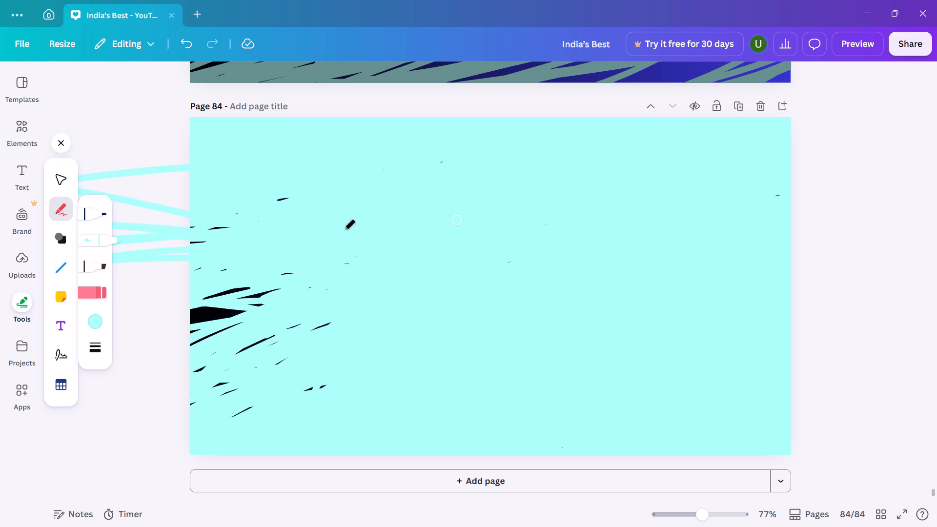
{"action": "left_click_drag", "start_coordinate": [344, 230], "coordinate": [277, 197]}
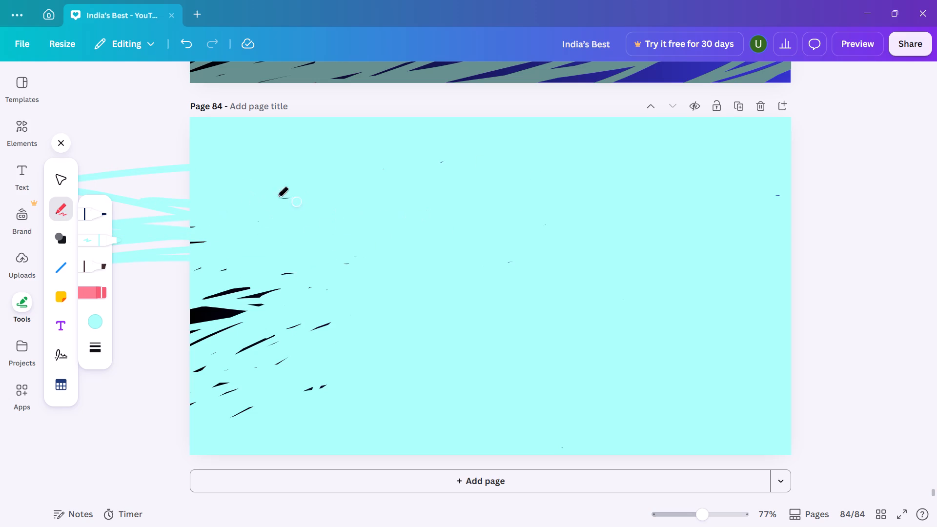
{"action": "left_click_drag", "start_coordinate": [277, 197], "coordinate": [241, 189]}
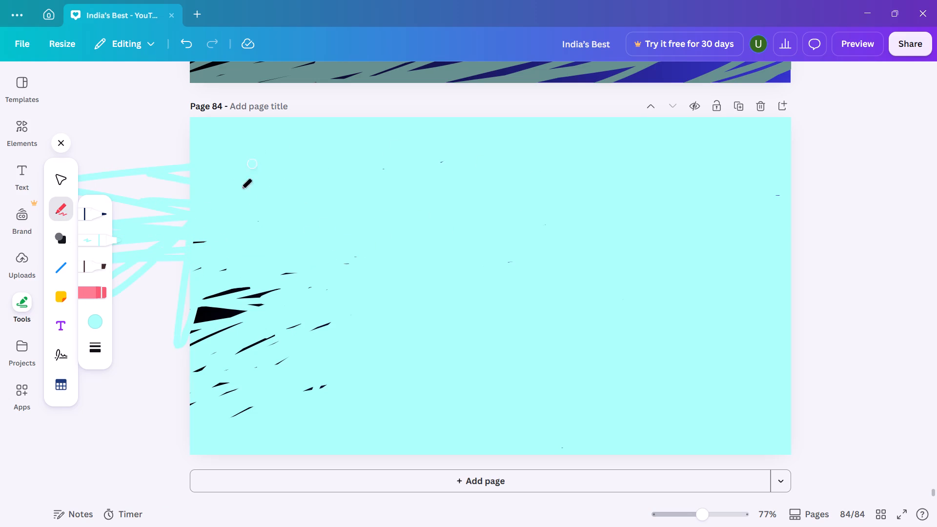
{"action": "left_click_drag", "start_coordinate": [241, 189], "coordinate": [205, 241]}
Fill the large black wedge and nearby dark slivers midway down page 84's left edge with the pale aqua marker.
{"action": "left_click_drag", "start_coordinate": [205, 241], "coordinate": [259, 315]}
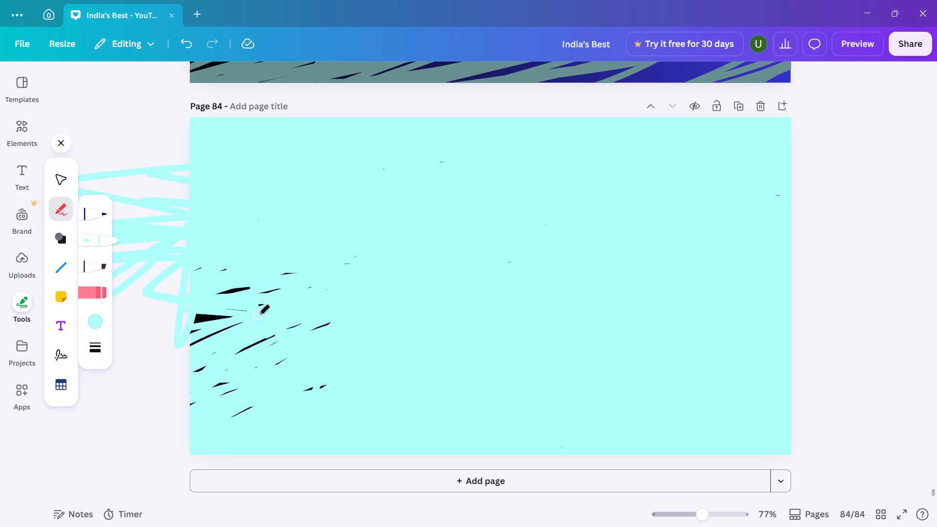
{"action": "left_click_drag", "start_coordinate": [259, 315], "coordinate": [277, 304]}
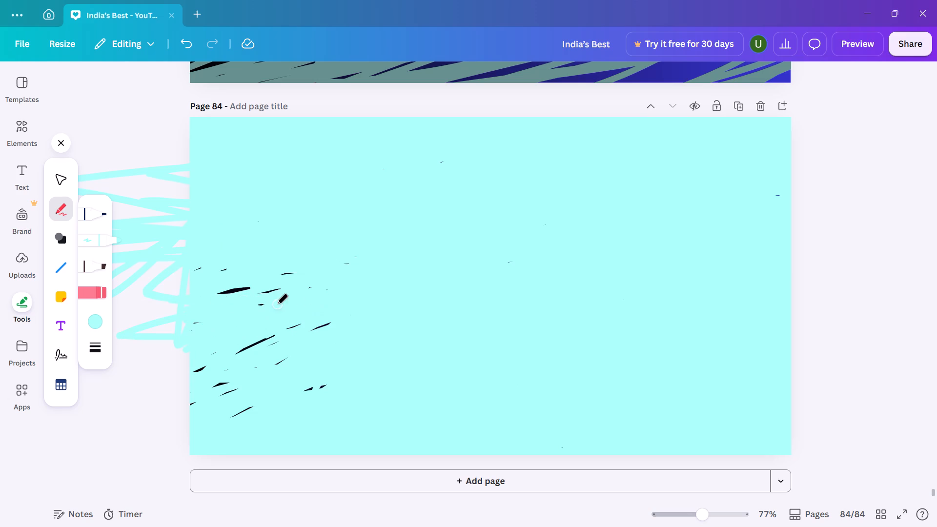
{"action": "left_click_drag", "start_coordinate": [277, 304], "coordinate": [339, 246]}
{"action": "left_click_drag", "start_coordinate": [339, 246], "coordinate": [201, 267]}
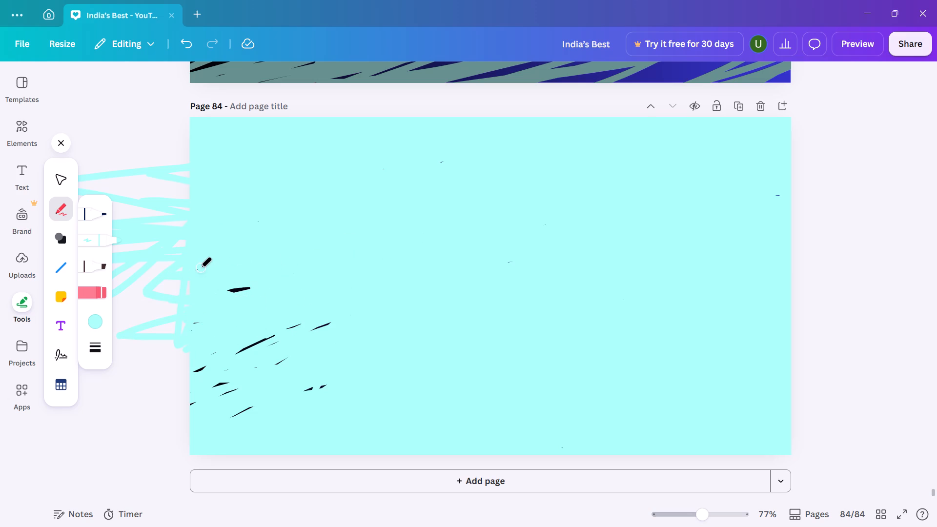
{"action": "left_click_drag", "start_coordinate": [201, 267], "coordinate": [213, 320]}
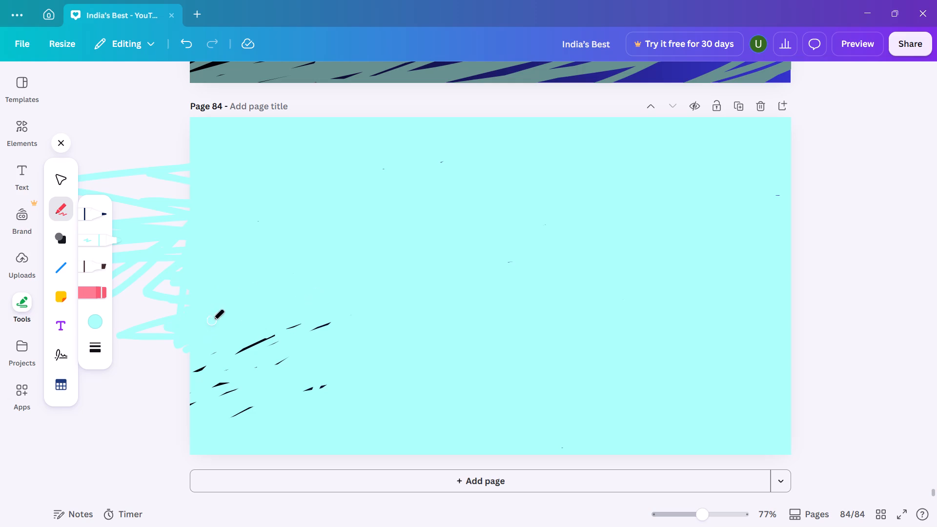
Scribble pale aqua marker strokes over the remaining dark slivers in page 84's lower-left area.
{"action": "left_click_drag", "start_coordinate": [213, 320], "coordinate": [319, 365]}
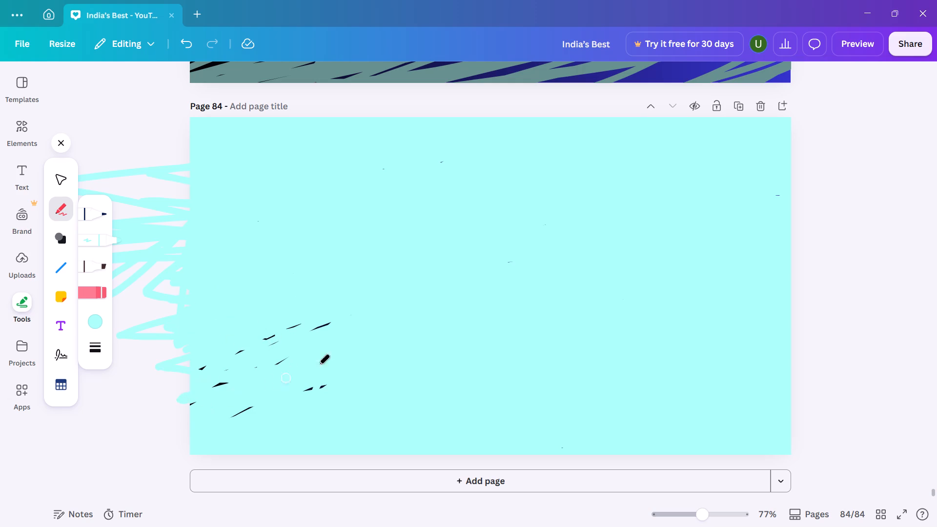
{"action": "left_click_drag", "start_coordinate": [319, 365], "coordinate": [220, 372]}
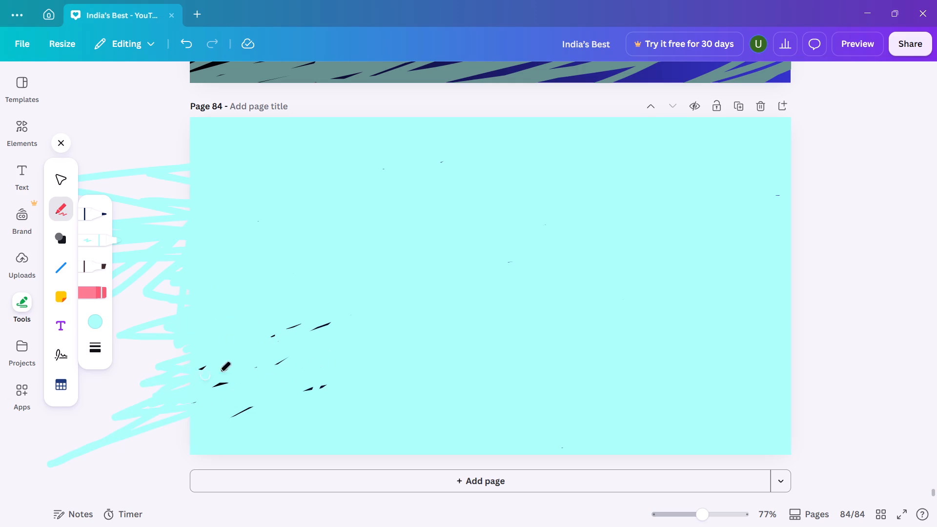
{"action": "left_click_drag", "start_coordinate": [220, 372], "coordinate": [448, 278]}
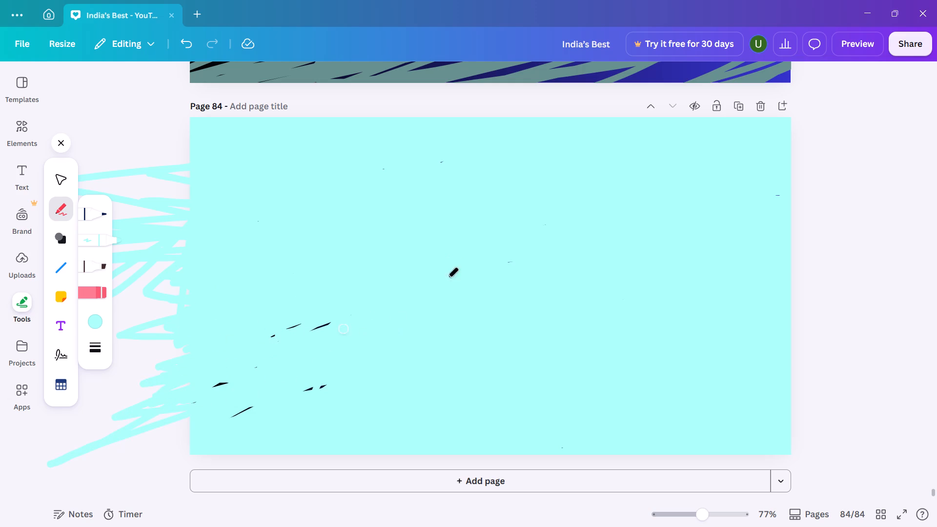
{"action": "left_click_drag", "start_coordinate": [448, 278], "coordinate": [285, 304]}
{"action": "left_click_drag", "start_coordinate": [285, 304], "coordinate": [321, 296]}
{"action": "left_click_drag", "start_coordinate": [321, 296], "coordinate": [211, 343]}
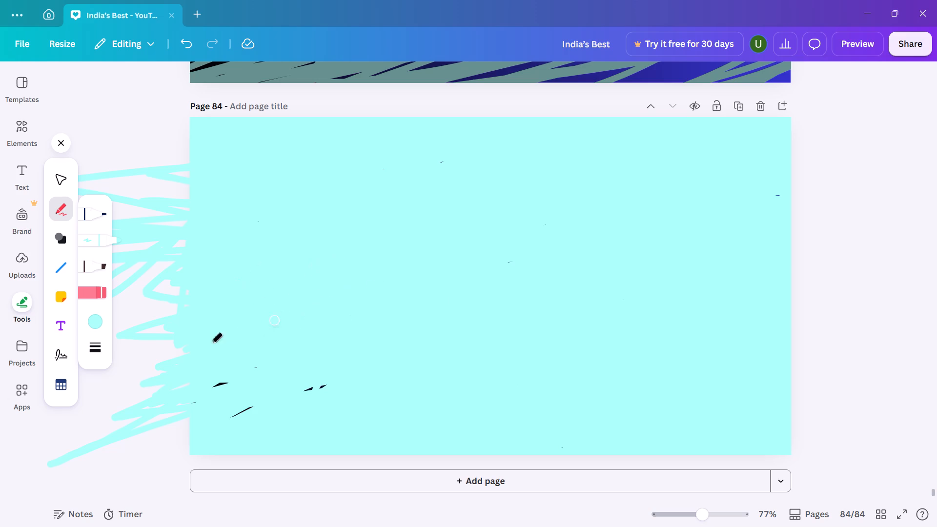
{"action": "left_click_drag", "start_coordinate": [211, 343], "coordinate": [161, 395]}
{"action": "left_click_drag", "start_coordinate": [161, 395], "coordinate": [332, 391]}
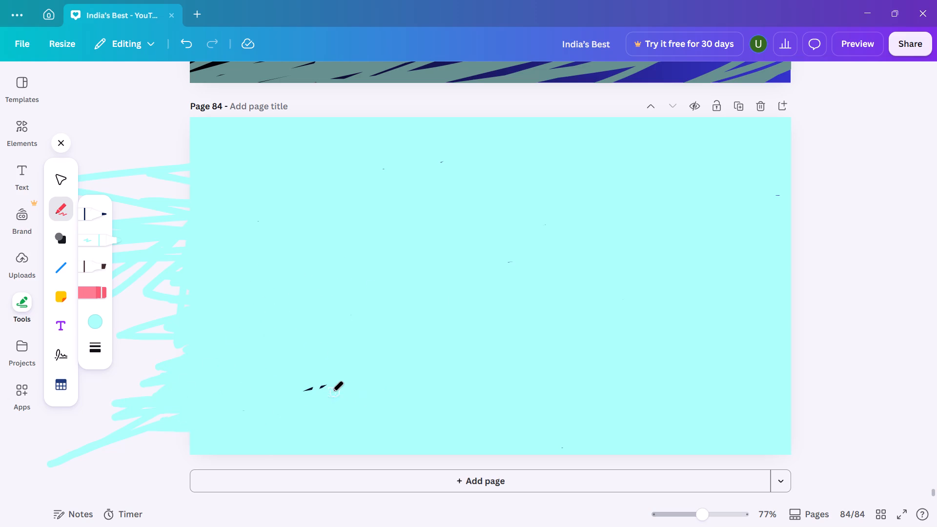
{"action": "left_click_drag", "start_coordinate": [332, 391], "coordinate": [283, 396]}
{"action": "left_click_drag", "start_coordinate": [283, 396], "coordinate": [284, 396]}
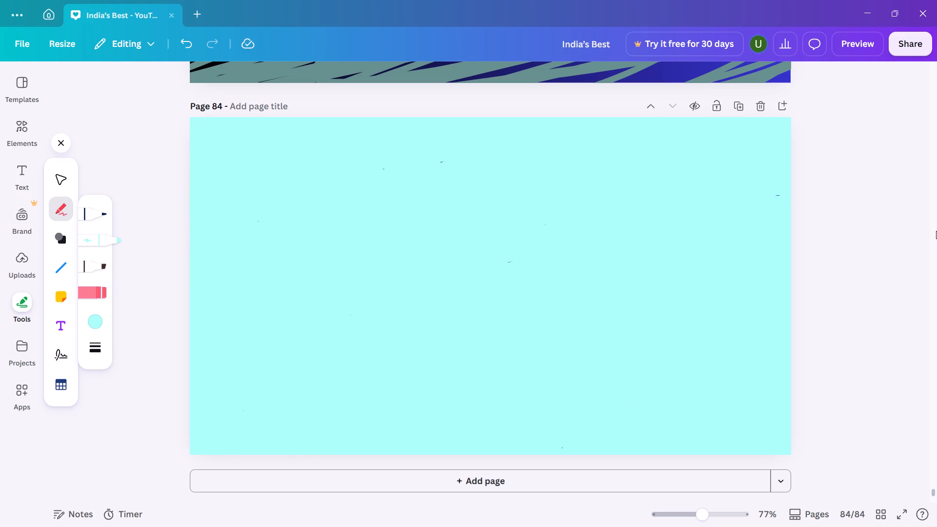